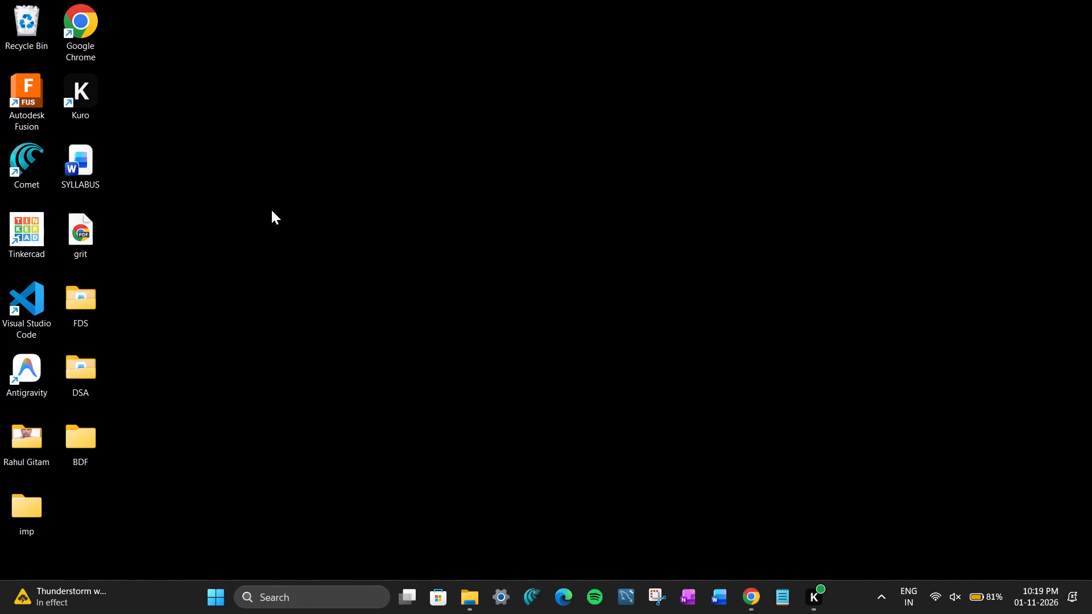
Open the FDS_LAB_1 PDF from the desktop's FDS folder and check how its pages and embedded screenshots came out.
double_click(78, 315)
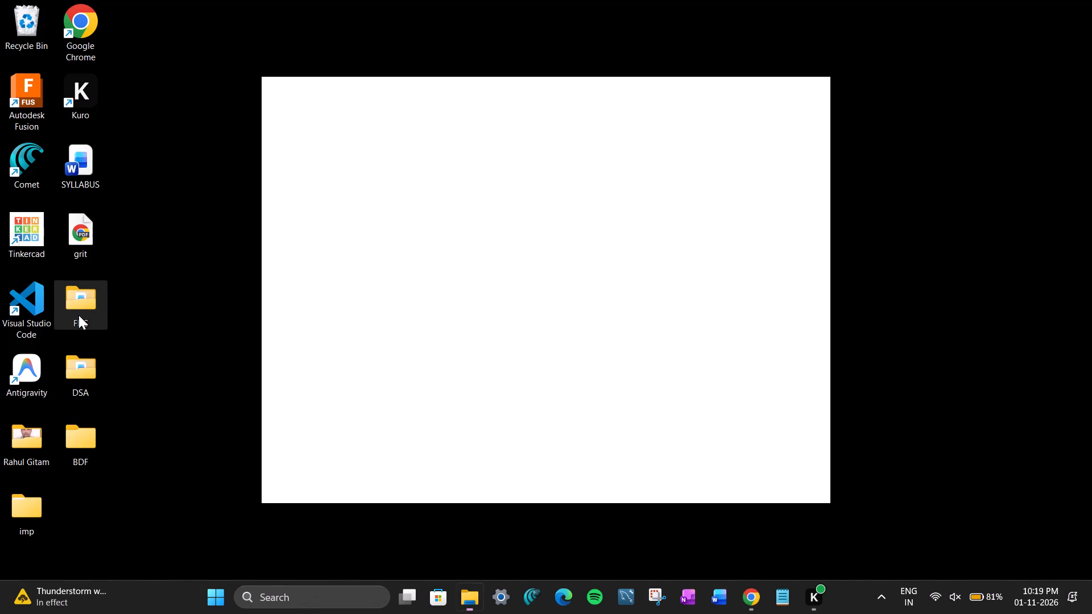
double_click(241, 170)
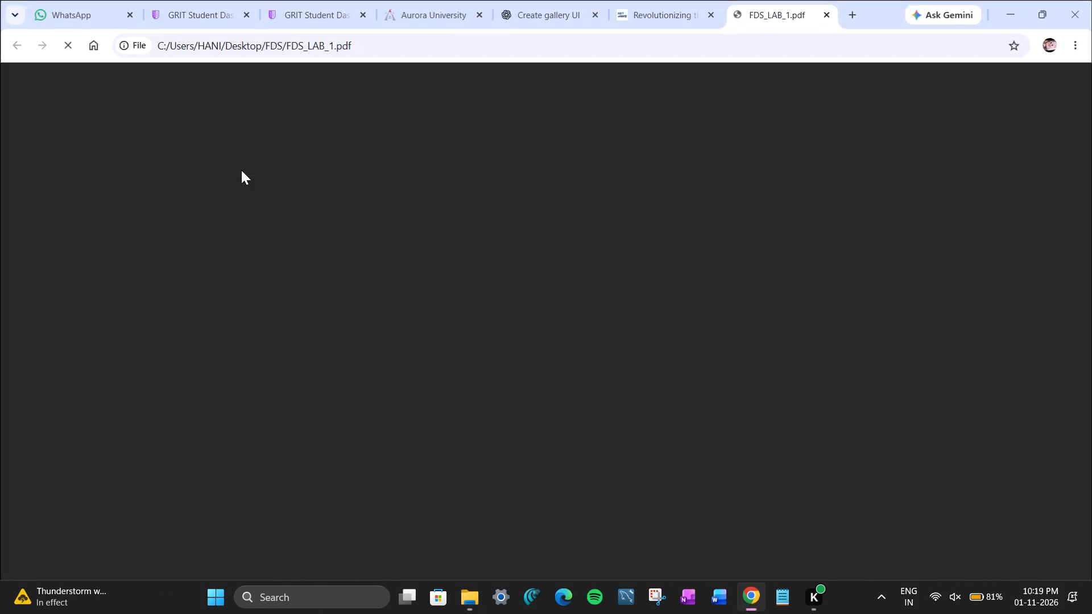
scroll(427, 409, down, 15)
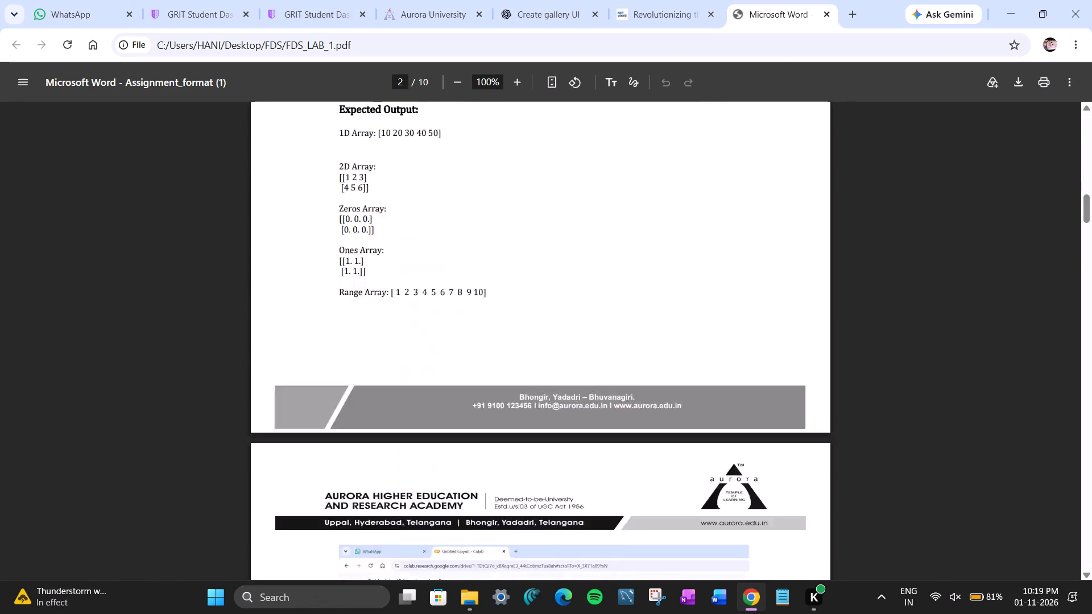
scroll(427, 409, down, 16)
scroll(427, 409, up, 3)
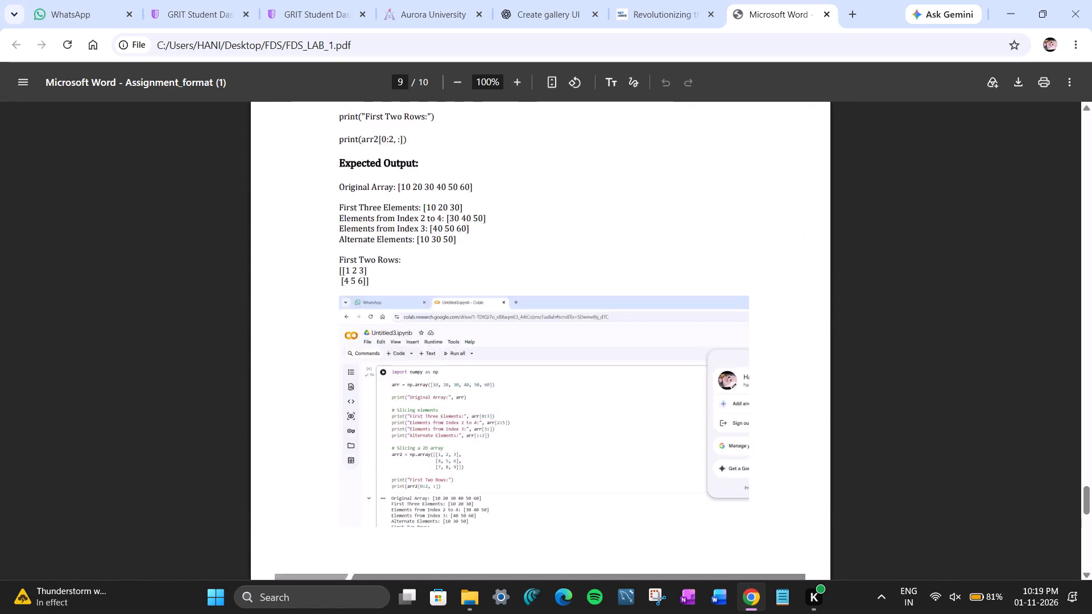
scroll(427, 409, up, 4)
scroll(427, 409, down, 9)
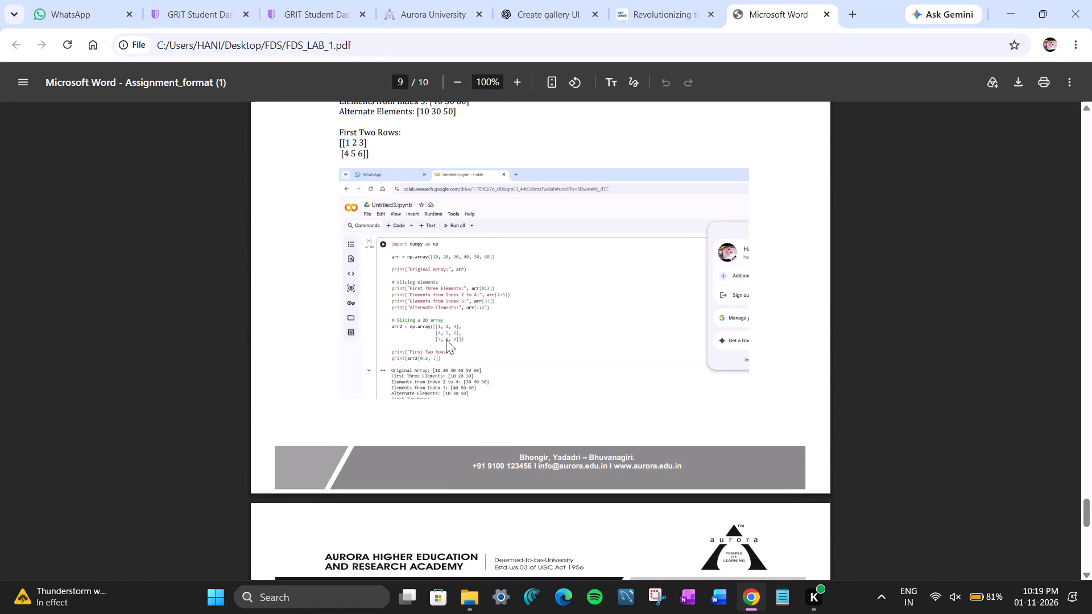
scroll(639, 327, up, 9)
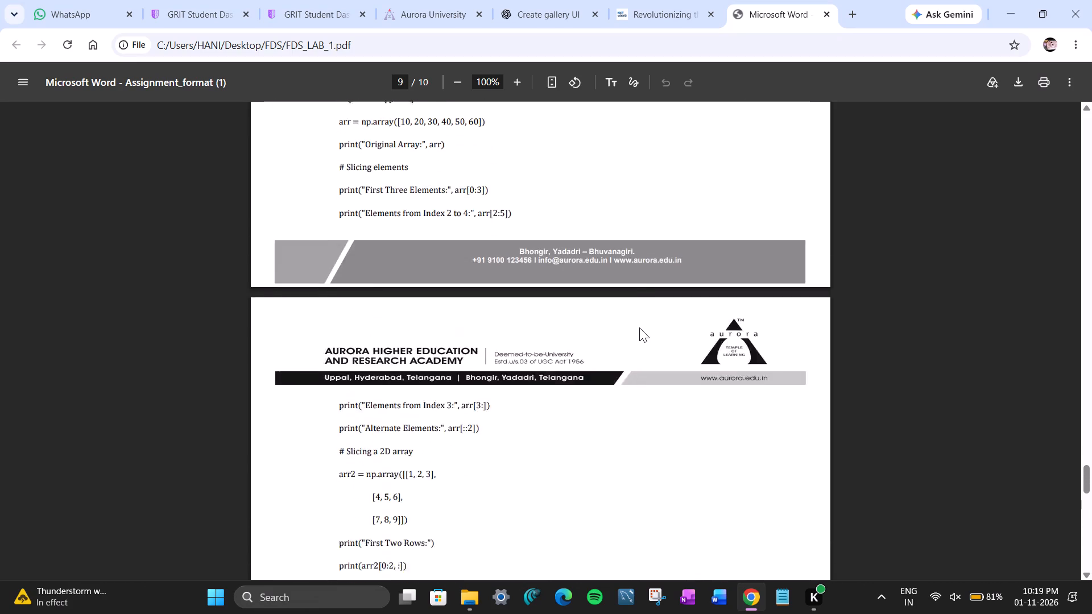
scroll(639, 327, up, 6)
scroll(639, 327, down, 1)
click(639, 327)
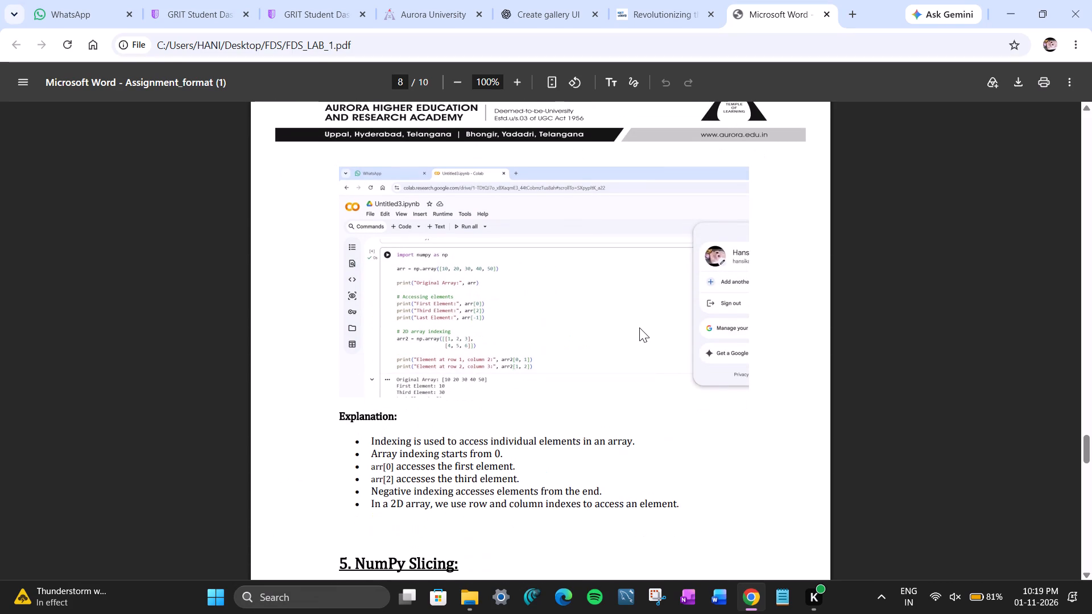
scroll(639, 327, up, 12)
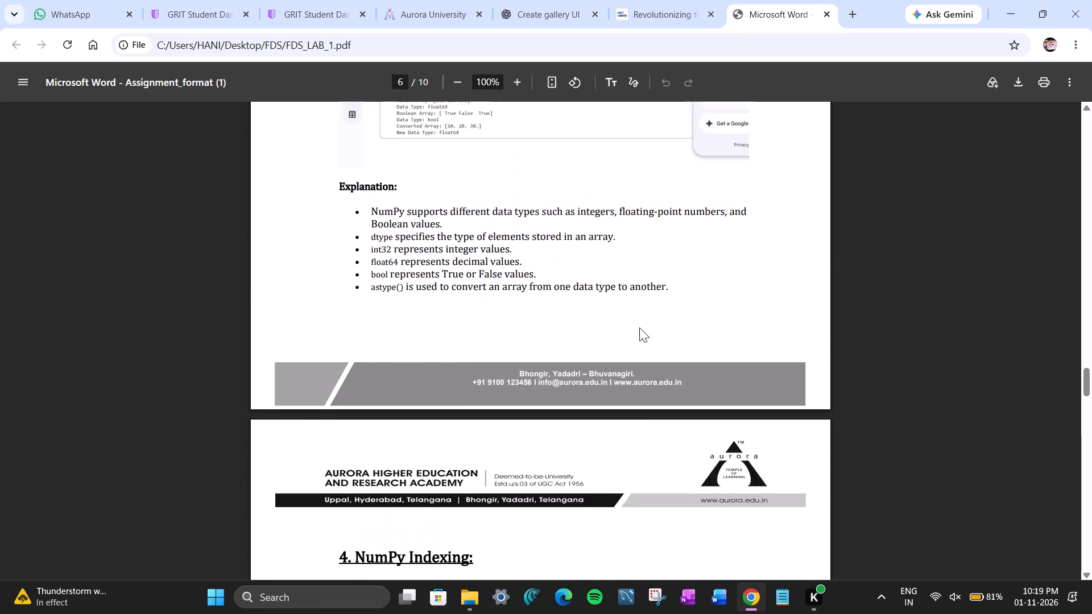
scroll(639, 327, up, 5)
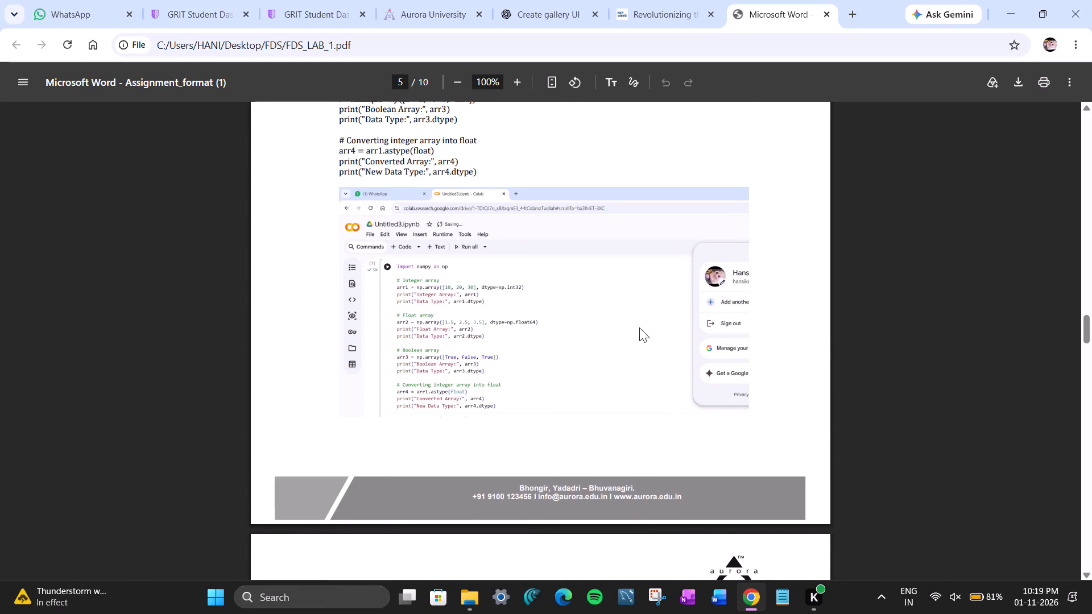
scroll(639, 327, up, 16)
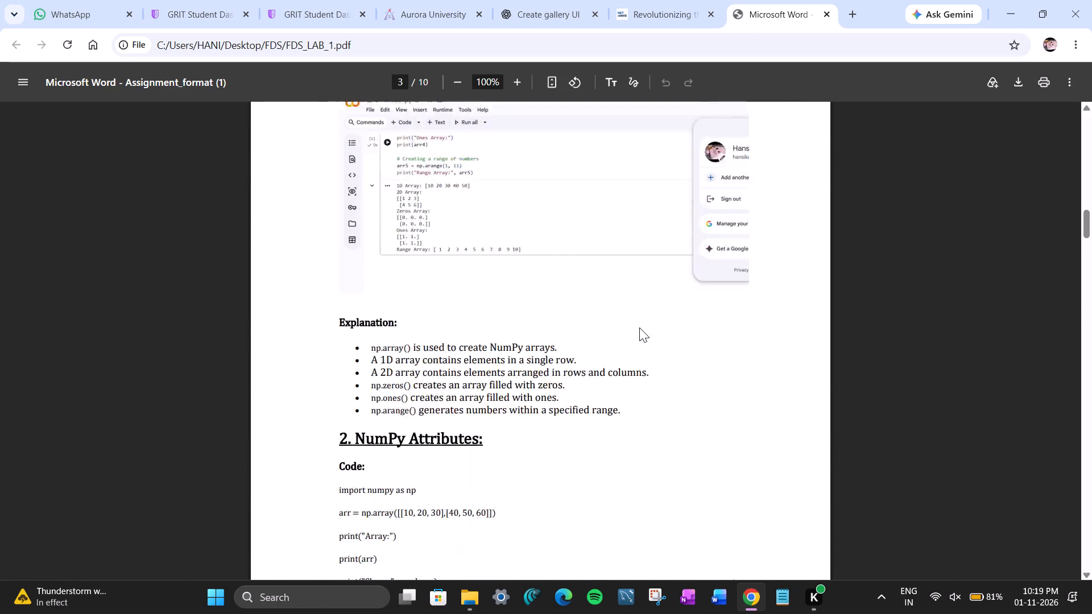
scroll(639, 327, up, 12)
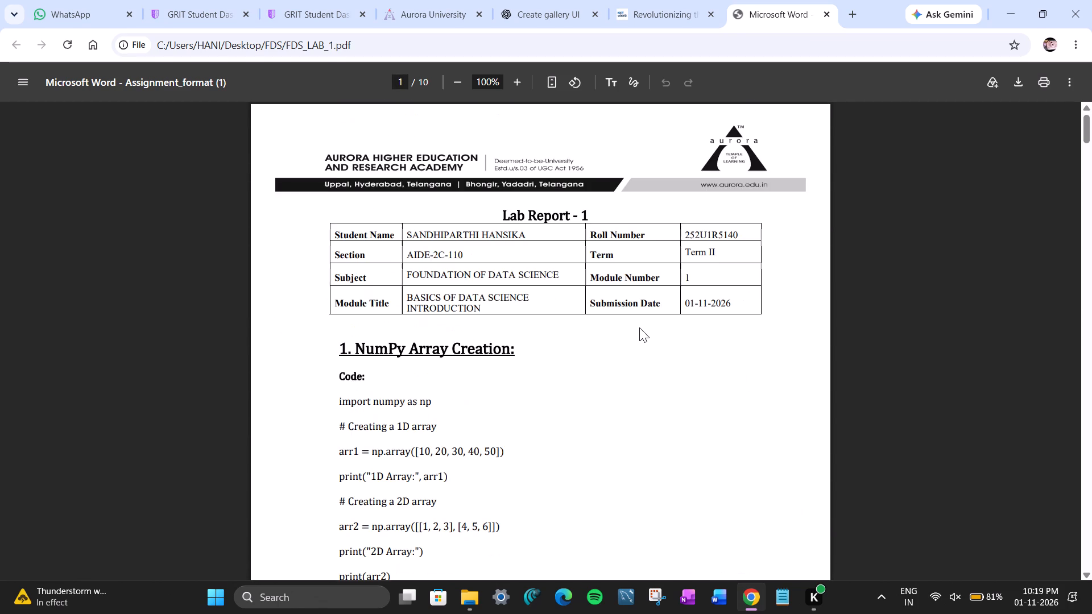
Open the FDS_L1 Word document from the desktop's FDS folder.
double_click(84, 306)
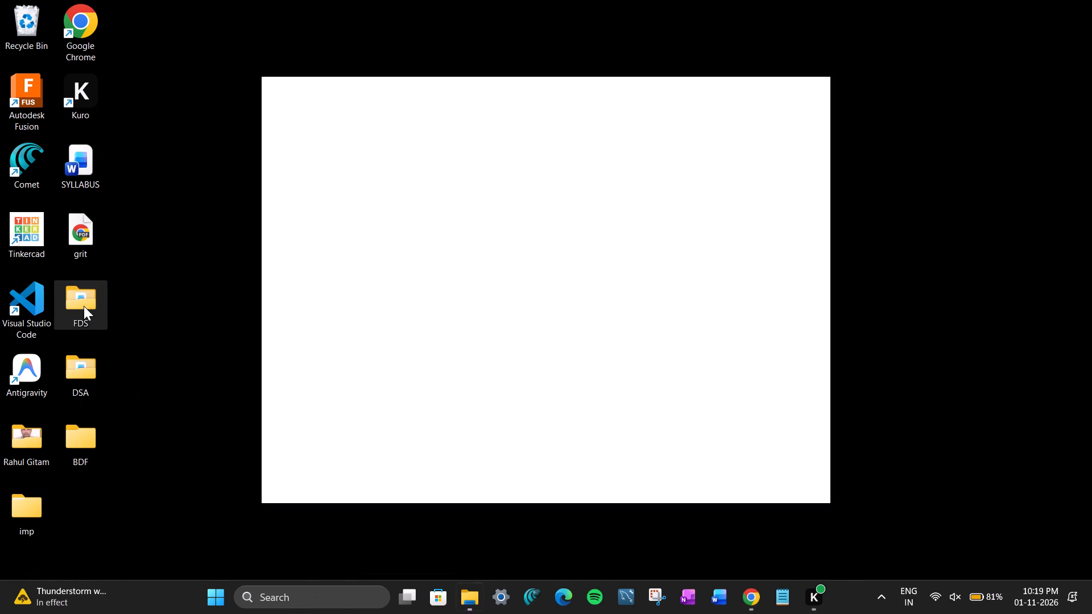
double_click(249, 152)
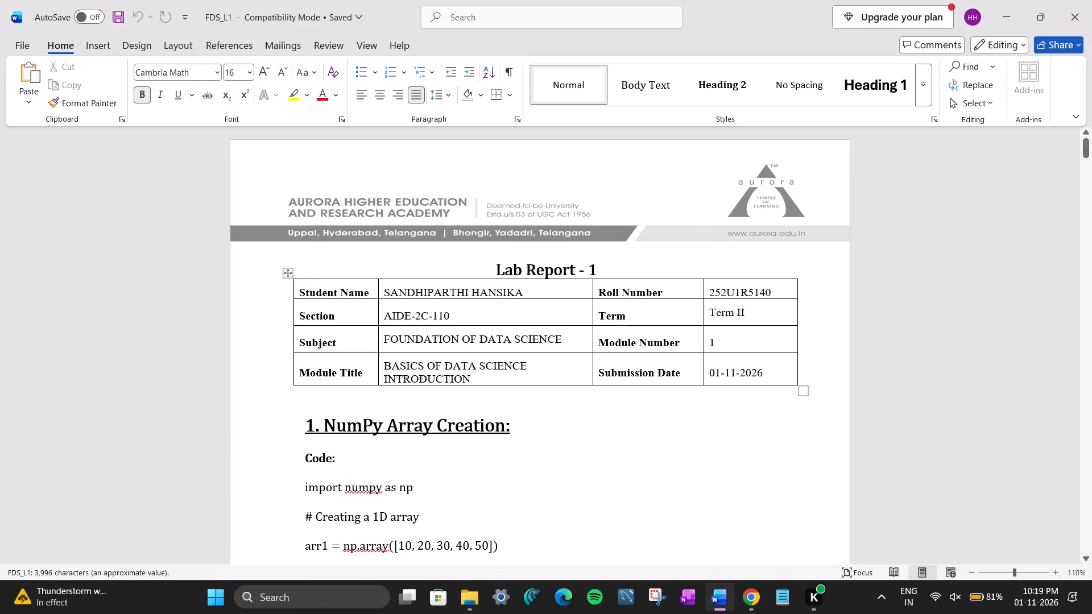
Review the FDS_L1 lab report through to its last page, checking the embedded code screenshots.
scroll(548, 369, down, 7)
scroll(548, 369, up, 1)
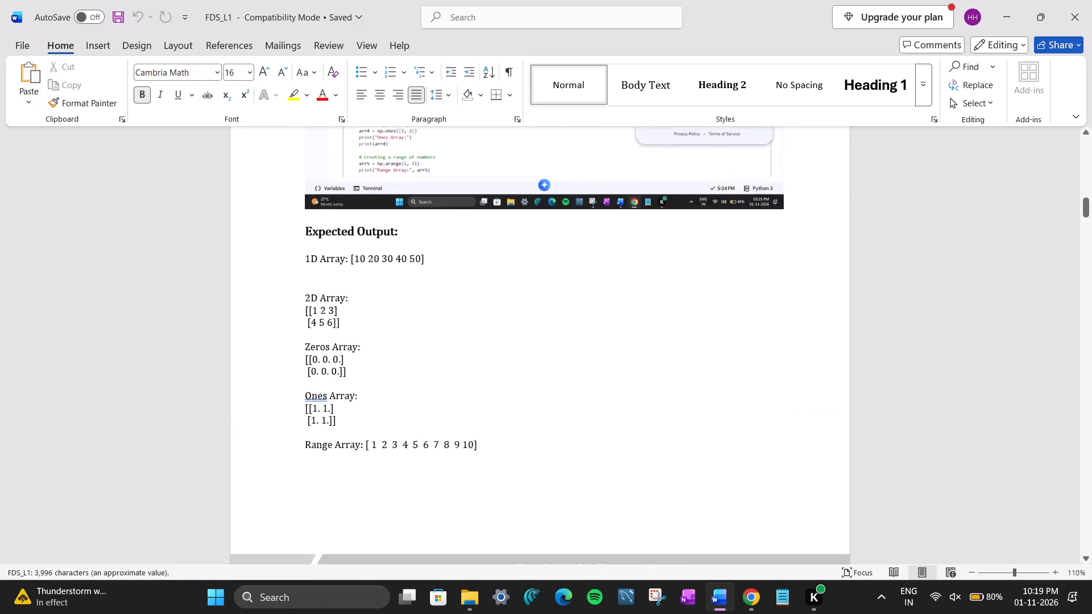
scroll(548, 369, up, 3)
click(514, 322)
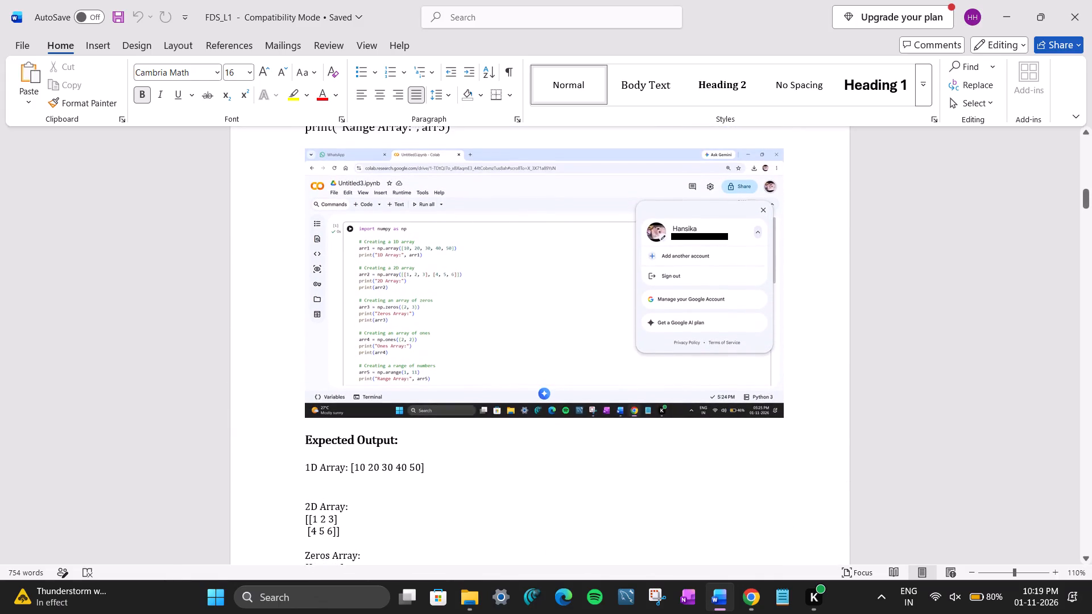
scroll(559, 326, down, 4)
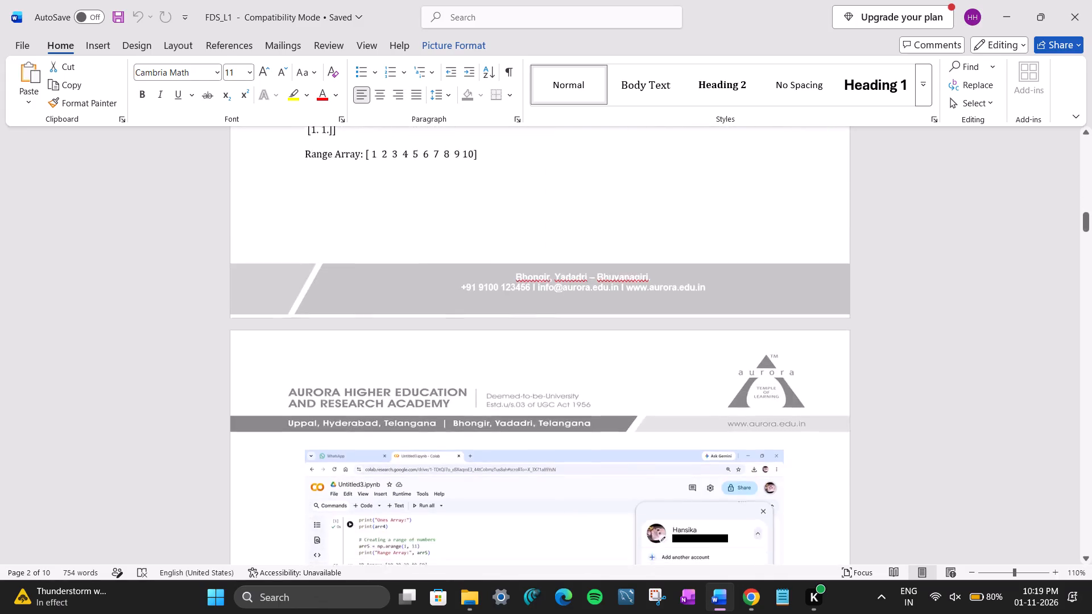
scroll(559, 326, down, 11)
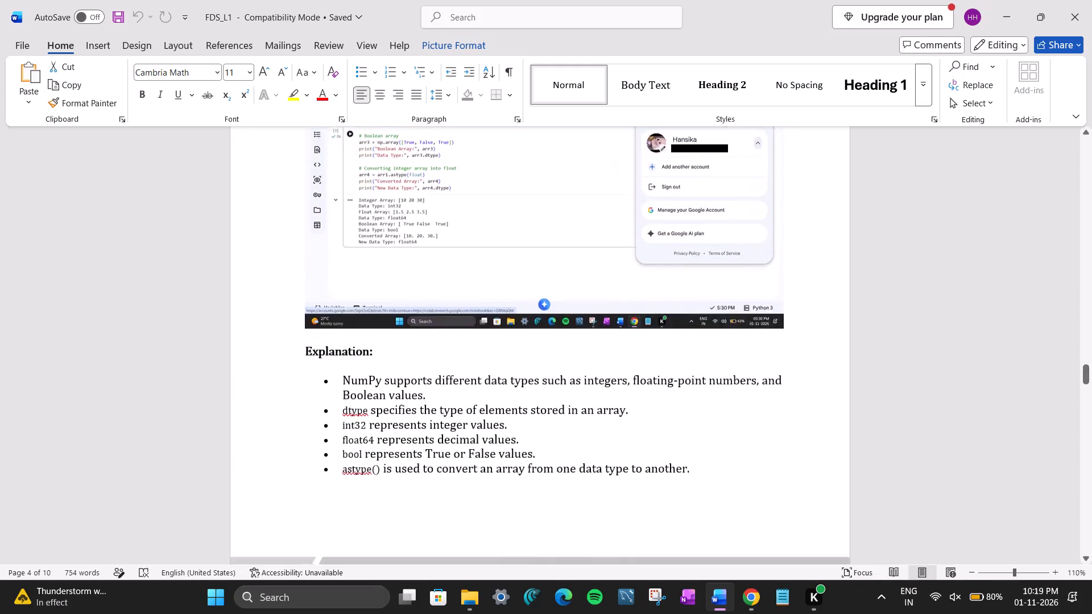
scroll(559, 326, down, 15)
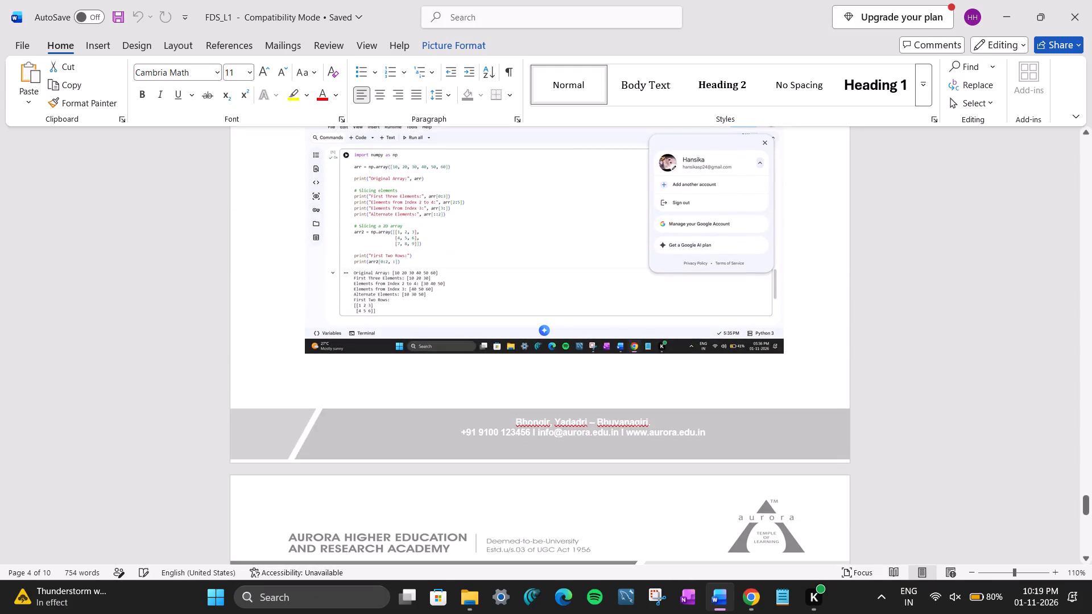
scroll(559, 326, down, 14)
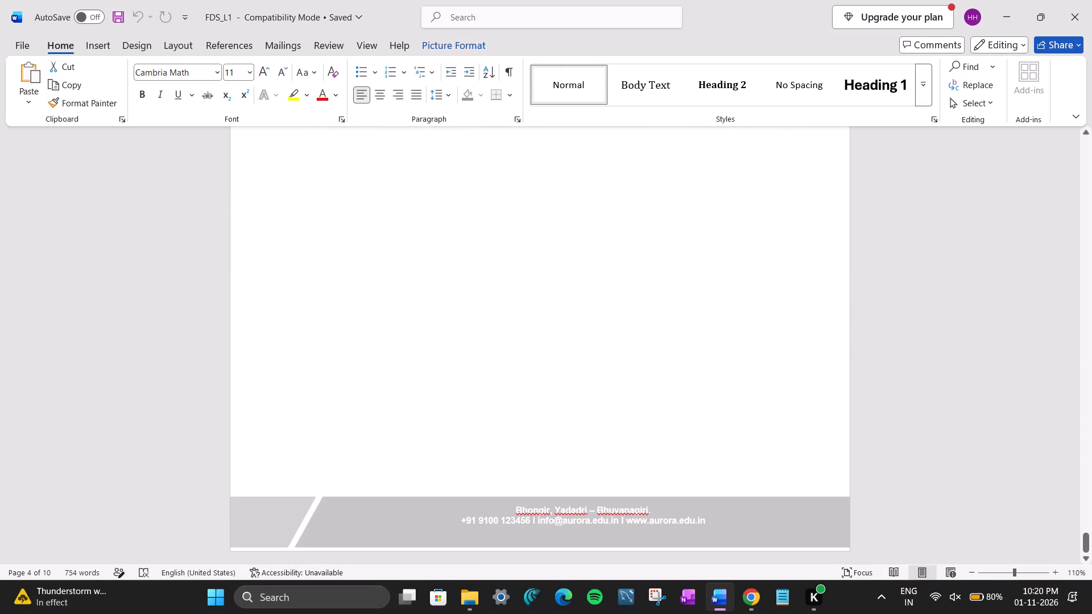
Open the print preview of the lab report and inspect its pages from first to last.
key(ctrl+p)
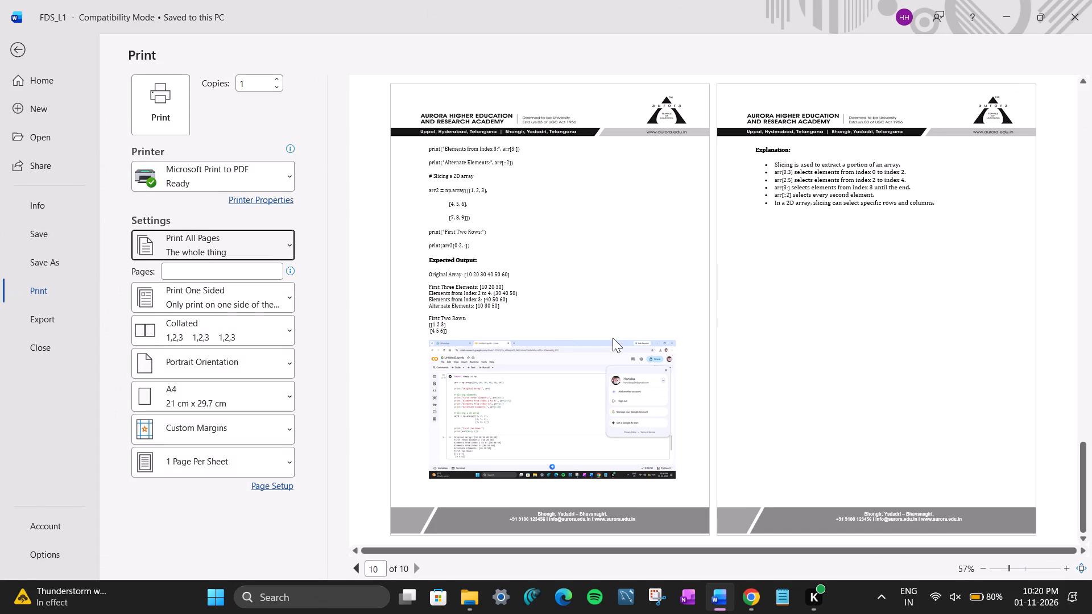
scroll(613, 338, up, 13)
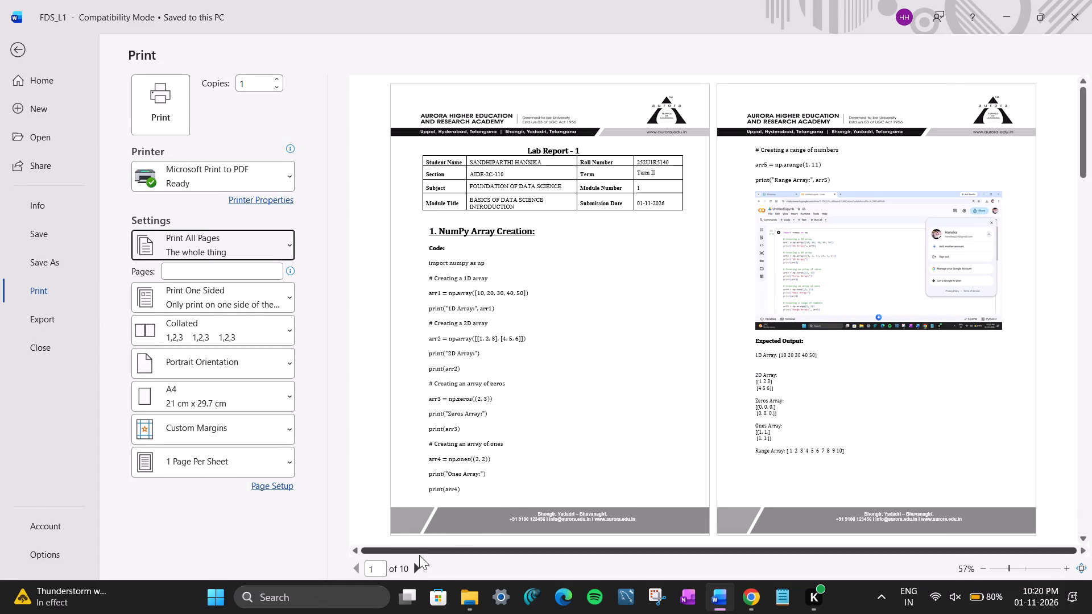
click(415, 571)
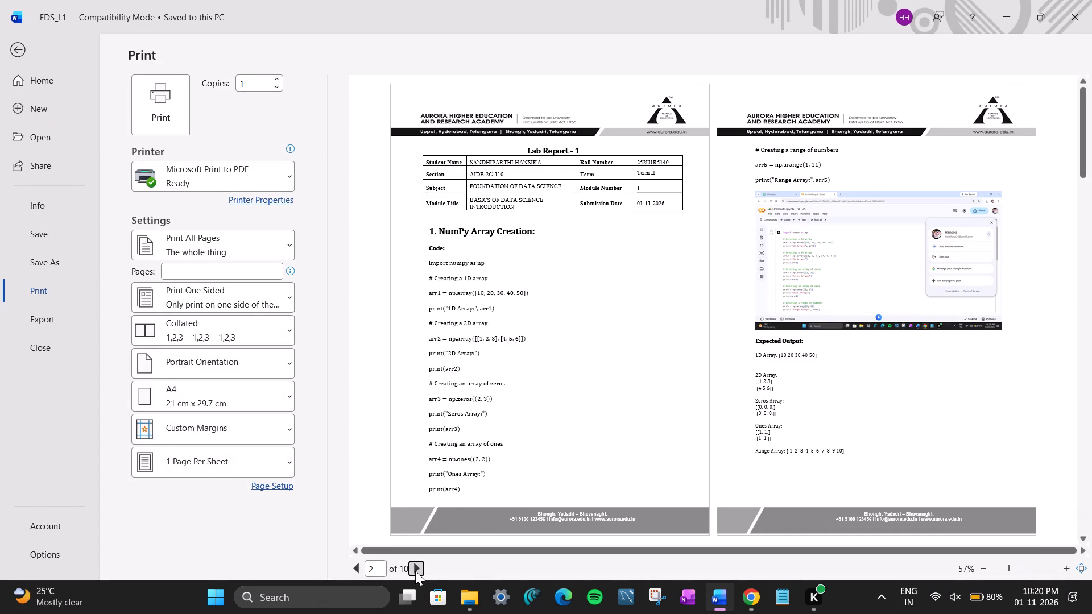
click(415, 571)
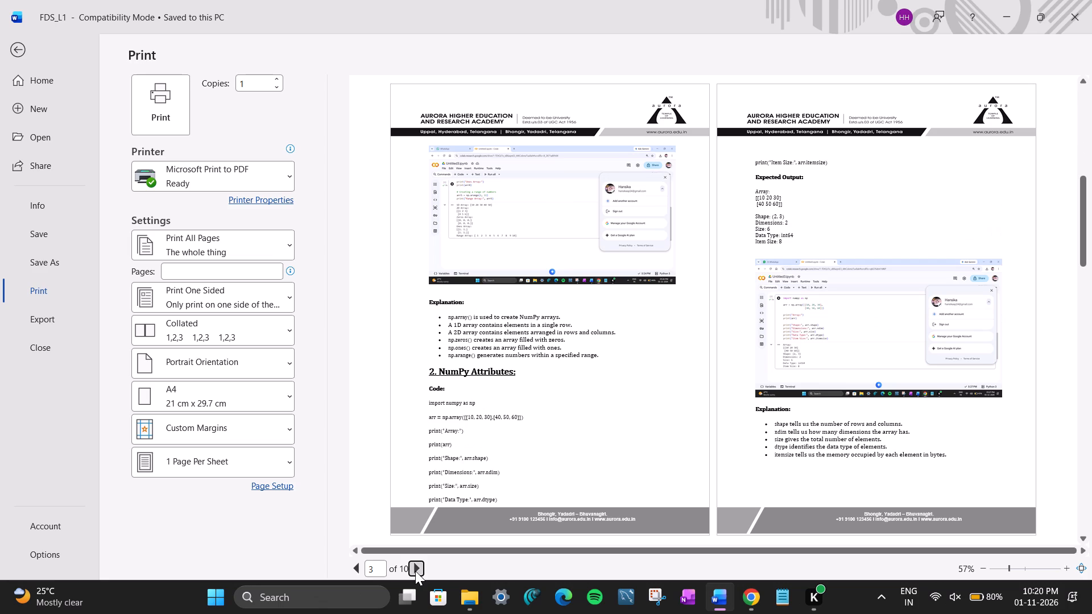
click(415, 571)
click(415, 571)
click(415, 571)
click(415, 571)
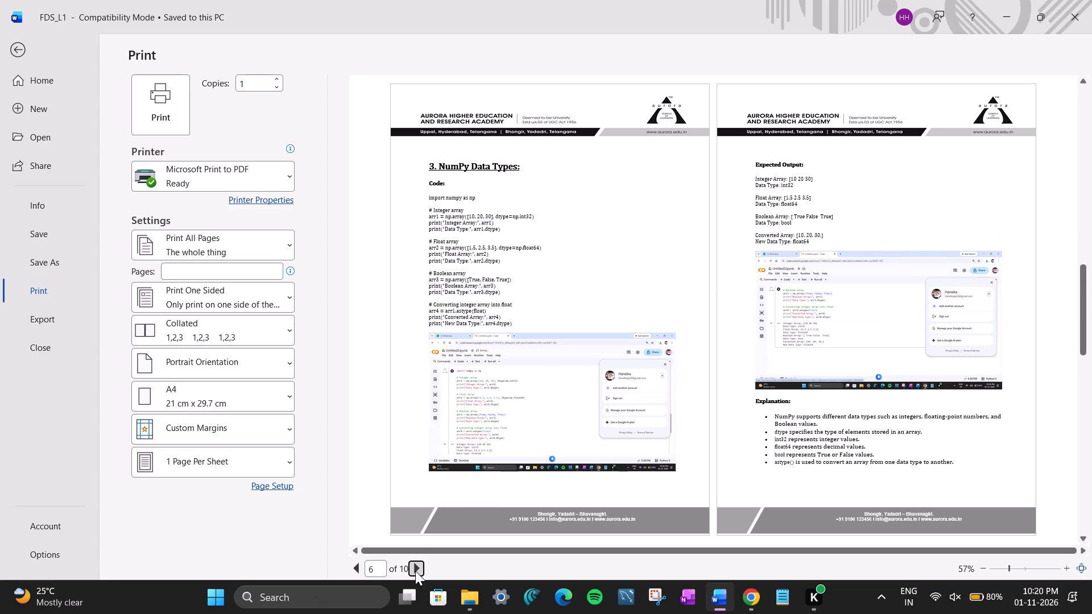
click(415, 571)
click(415, 571)
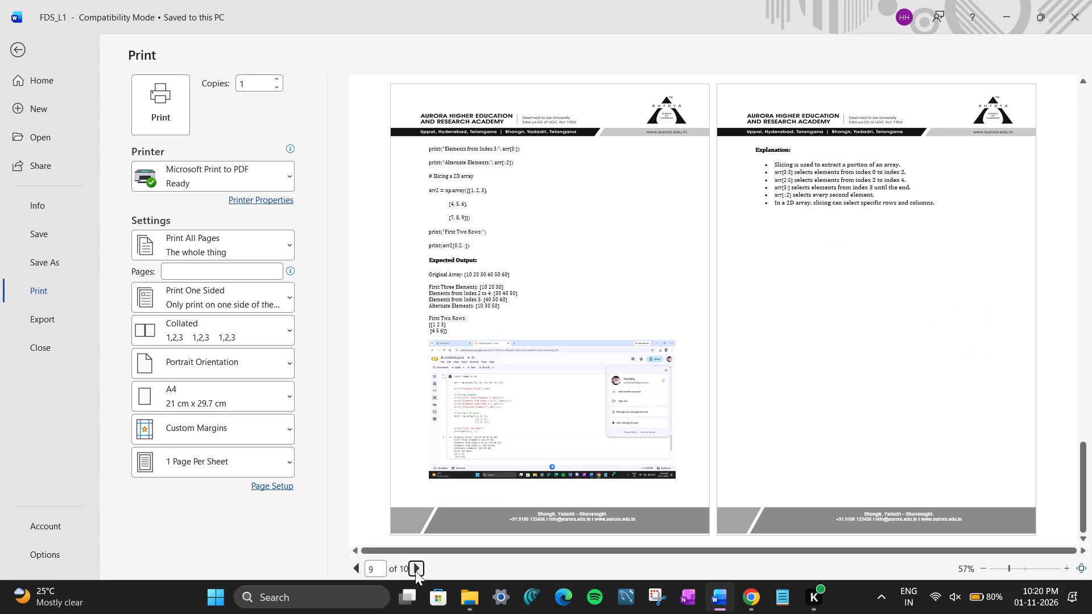
double_click(415, 571)
Print the whole report with Microsoft Print to PDF, saving it in the desktop's FDS folder over the existing FDS_LAB_1 file.
click(168, 117)
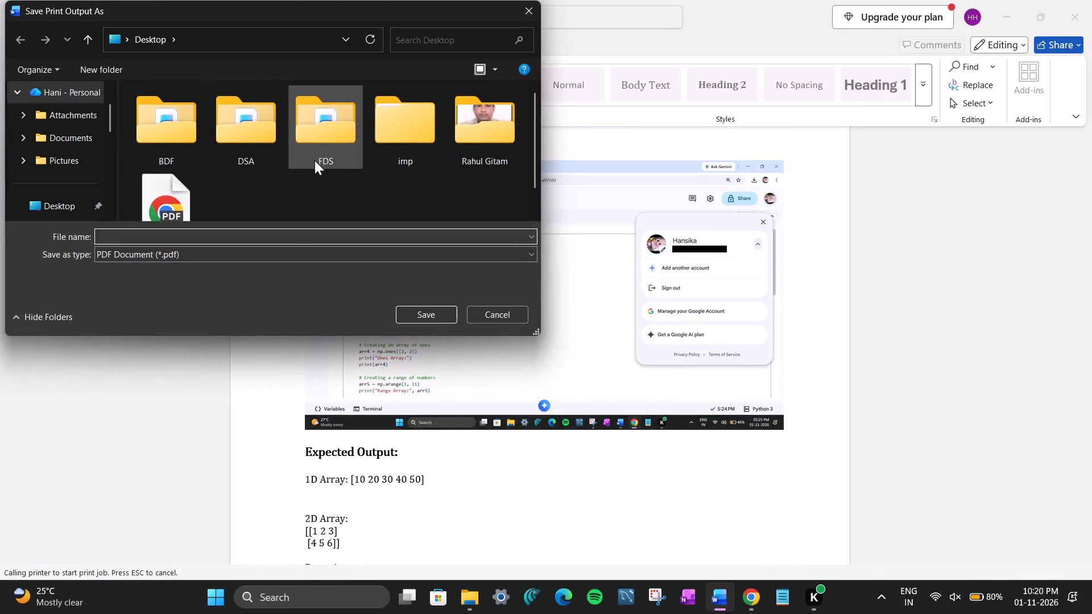
double_click(336, 125)
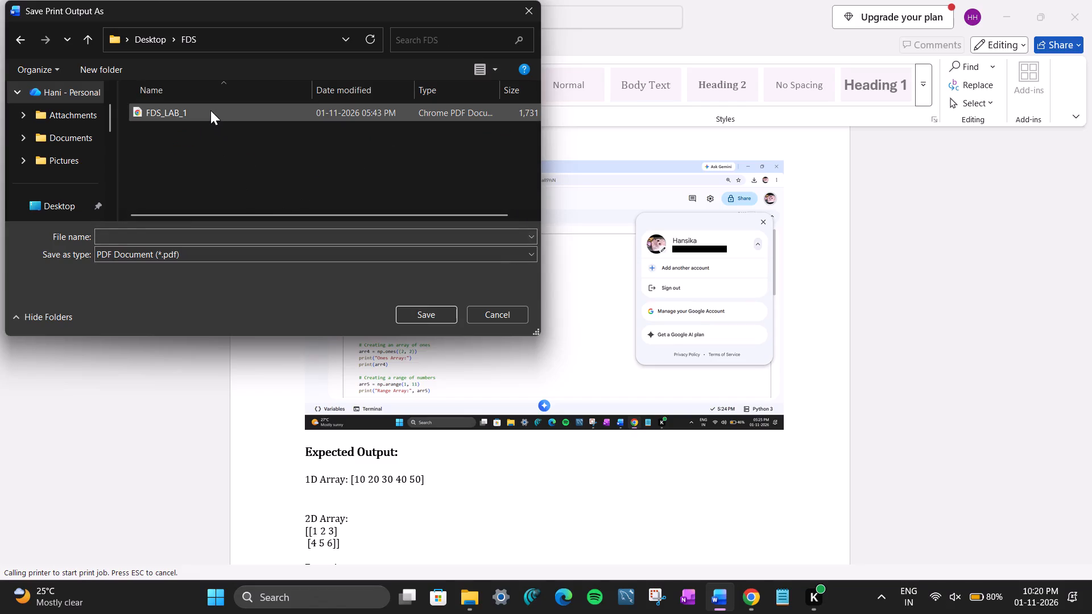
click(210, 110)
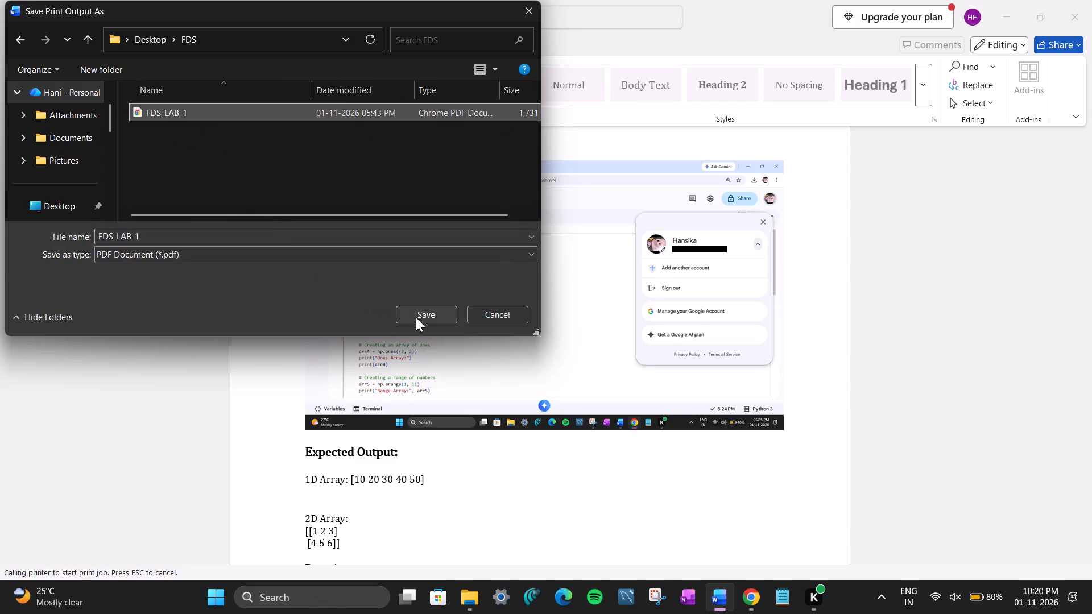
click(416, 317)
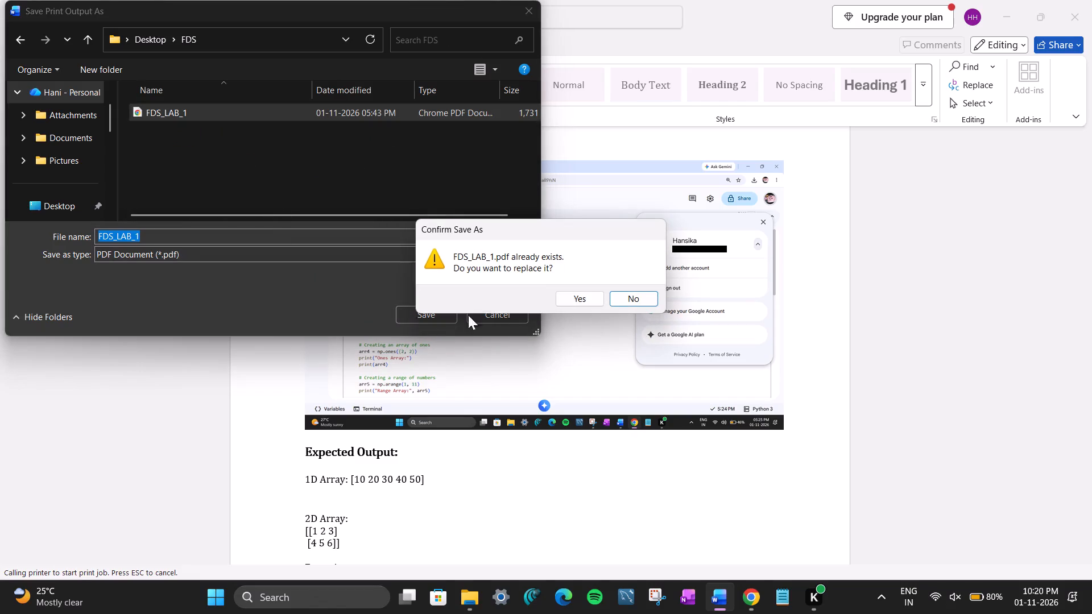
click(584, 302)
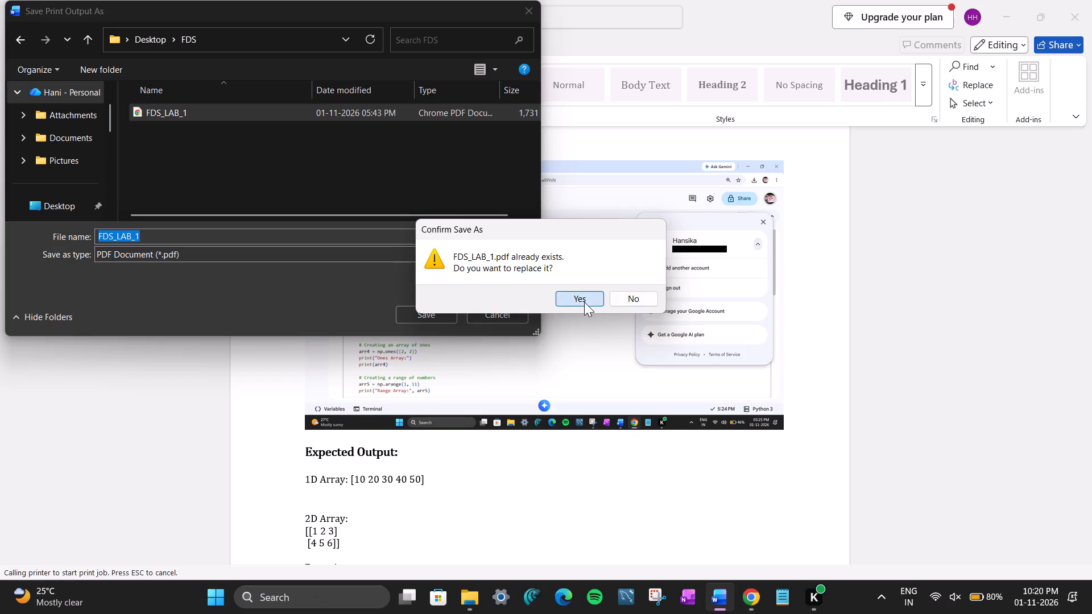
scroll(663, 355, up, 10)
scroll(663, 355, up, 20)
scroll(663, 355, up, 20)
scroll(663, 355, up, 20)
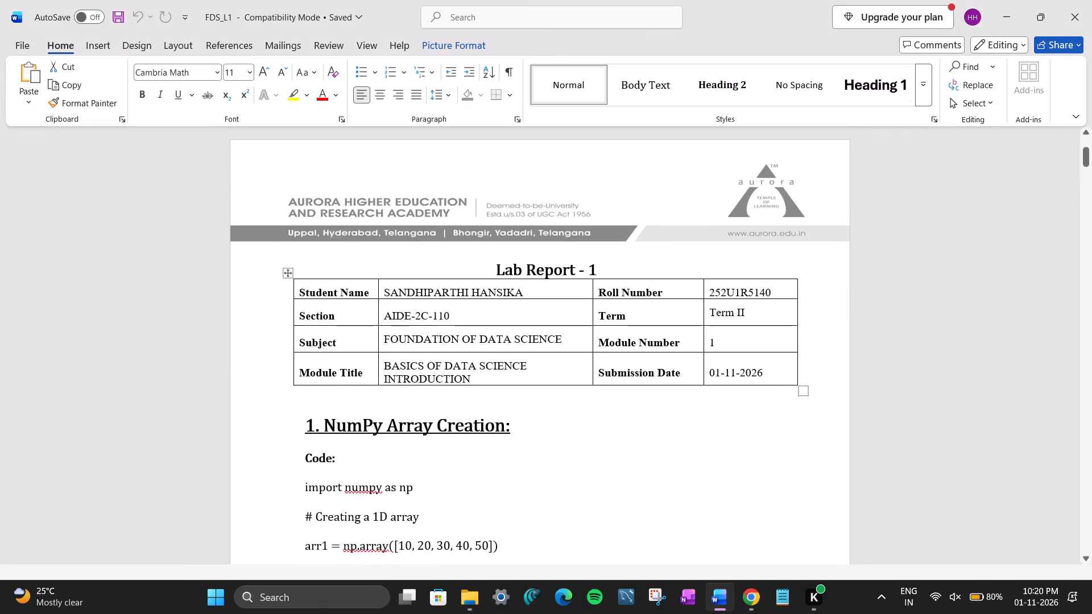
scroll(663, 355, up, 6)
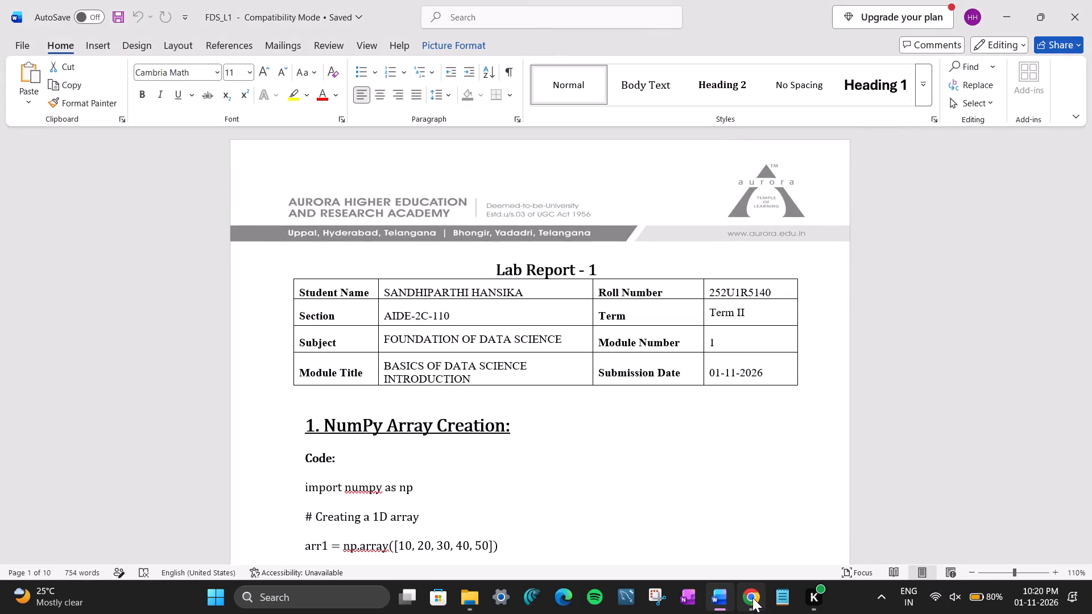
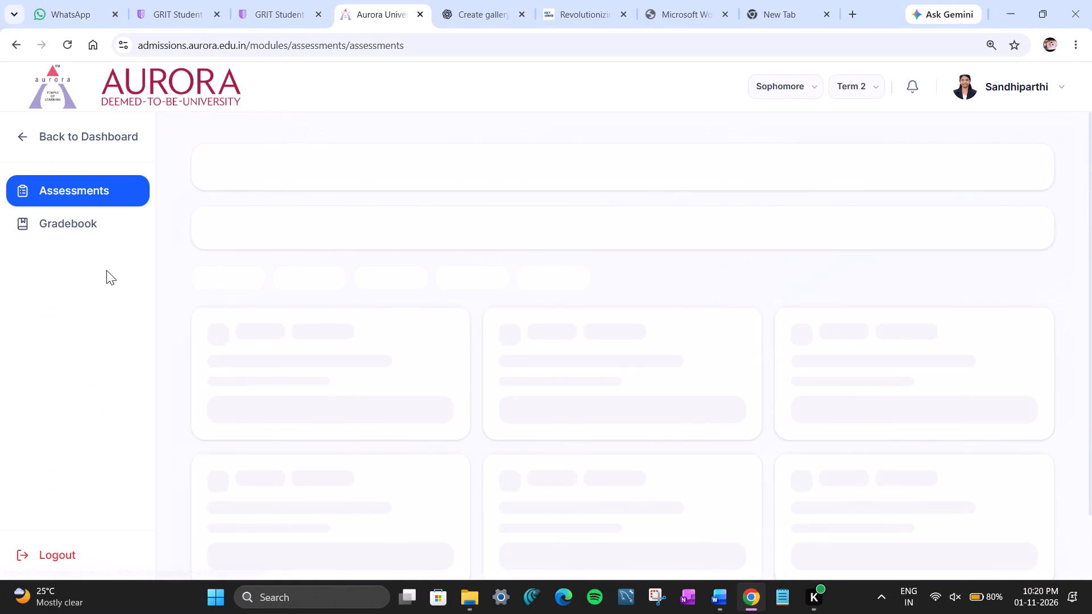
Open the submitted Lab Report 1 of Advanced Data Structures, skim its first pages and close it.
scroll(549, 380, down, 2)
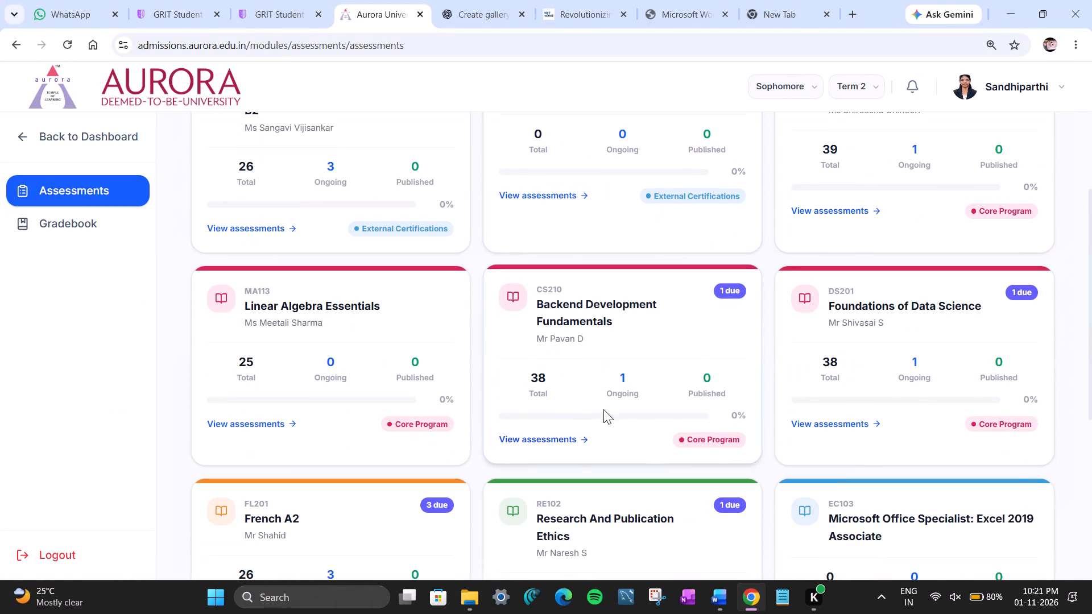
scroll(824, 318, up, 1)
click(845, 333)
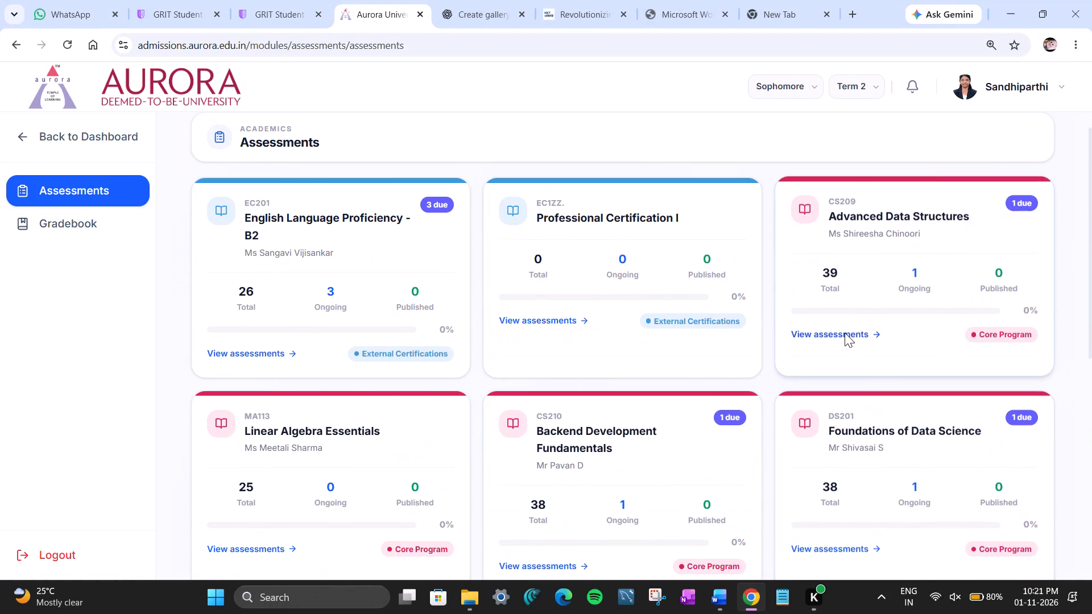
scroll(692, 360, down, 2)
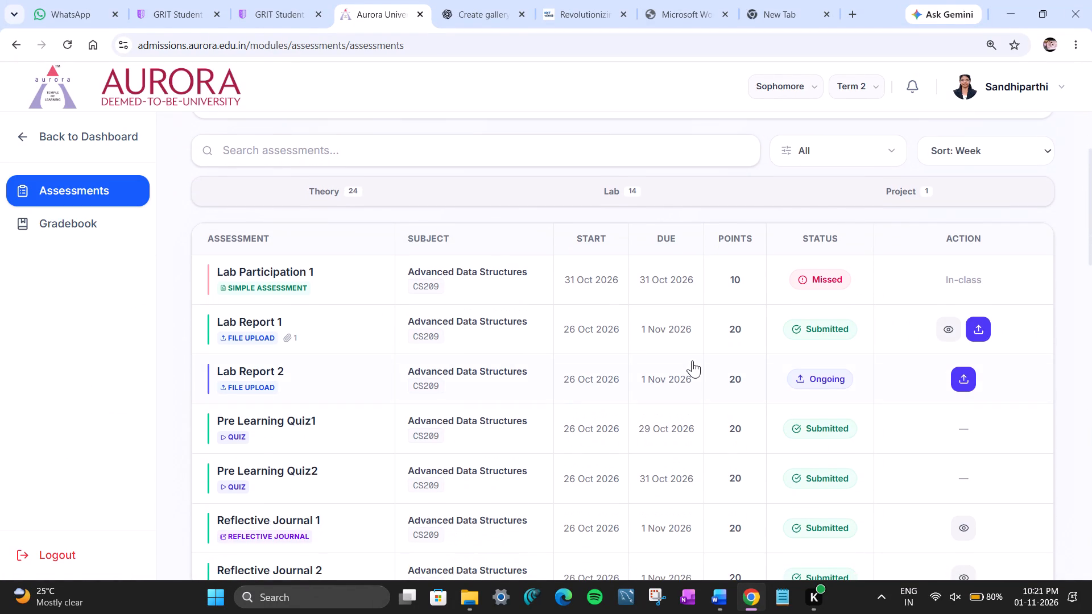
scroll(692, 360, down, 1)
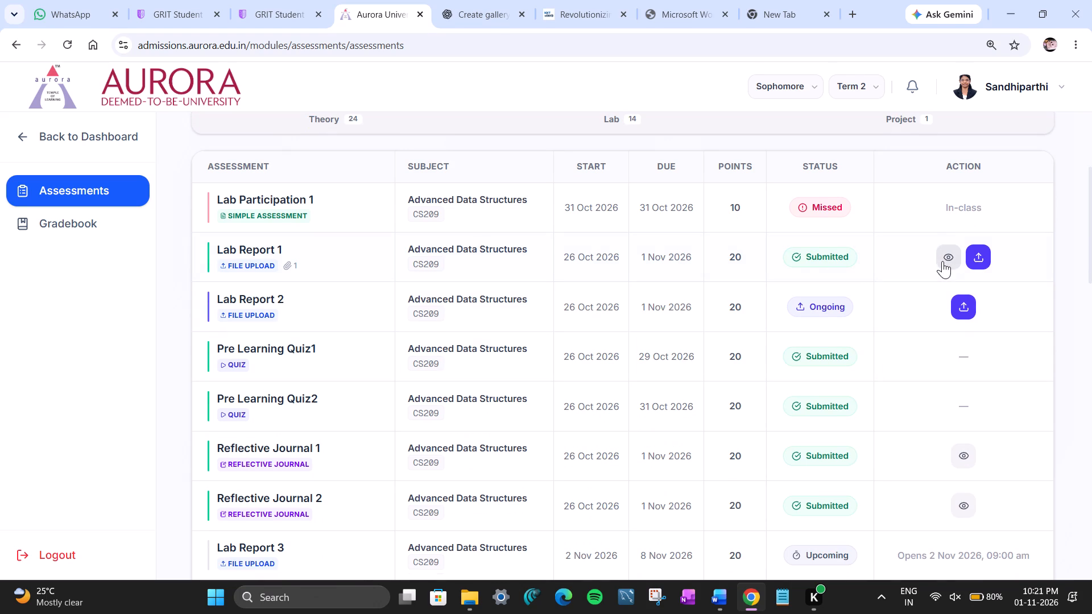
click(942, 261)
scroll(886, 374, down, 3)
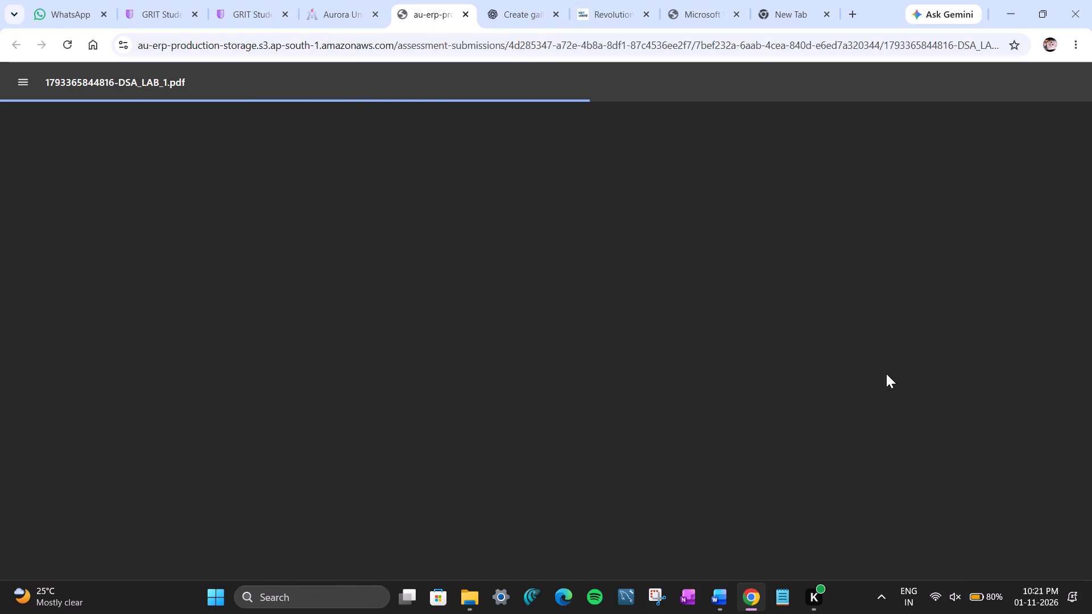
scroll(886, 374, down, 11)
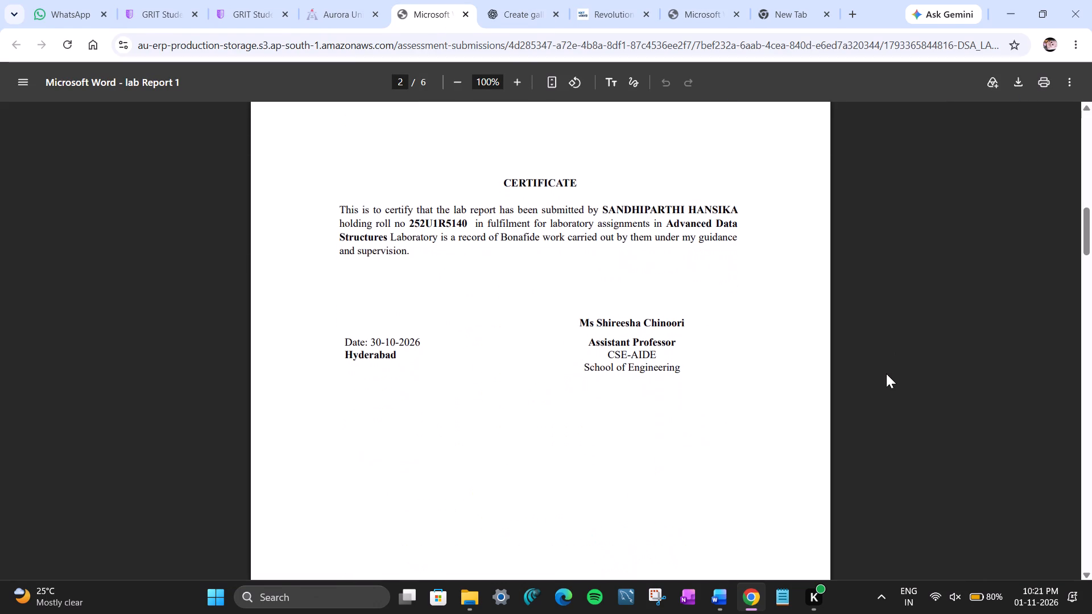
scroll(886, 374, down, 2)
scroll(886, 374, up, 2)
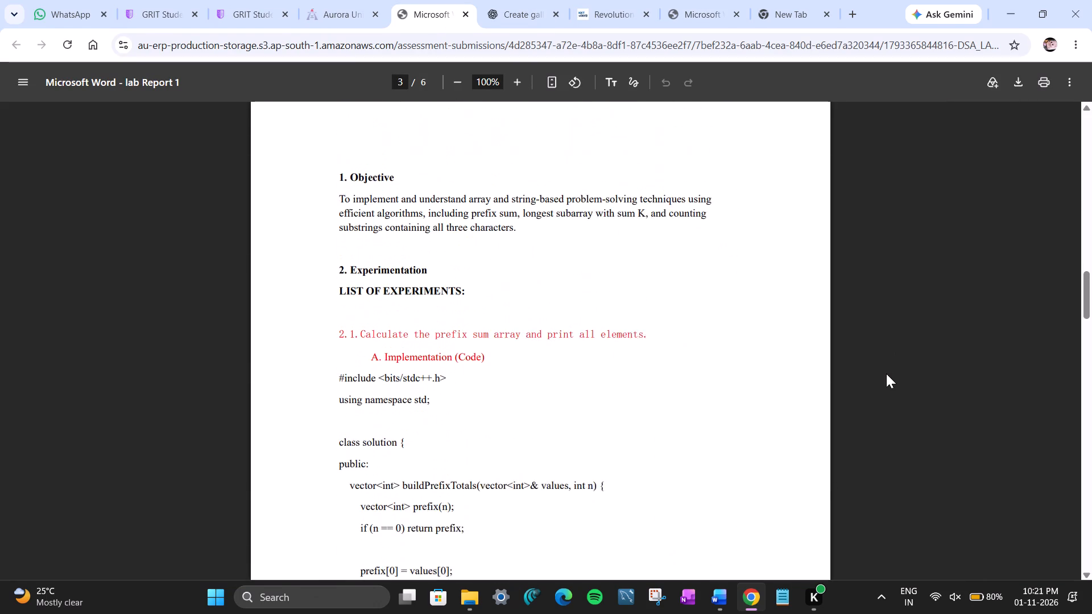
scroll(886, 374, up, 13)
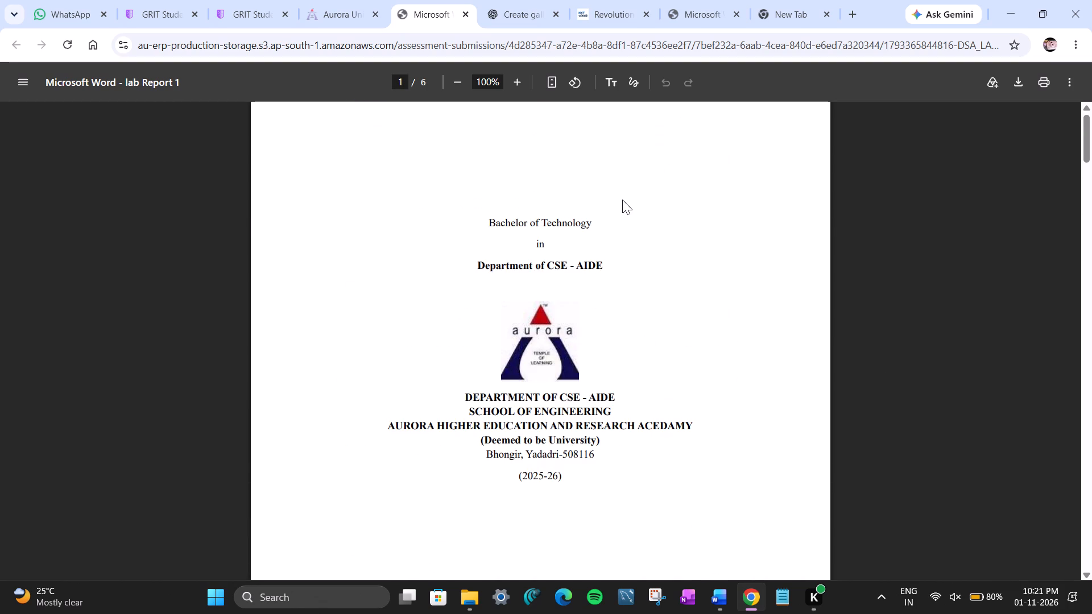
click(466, 15)
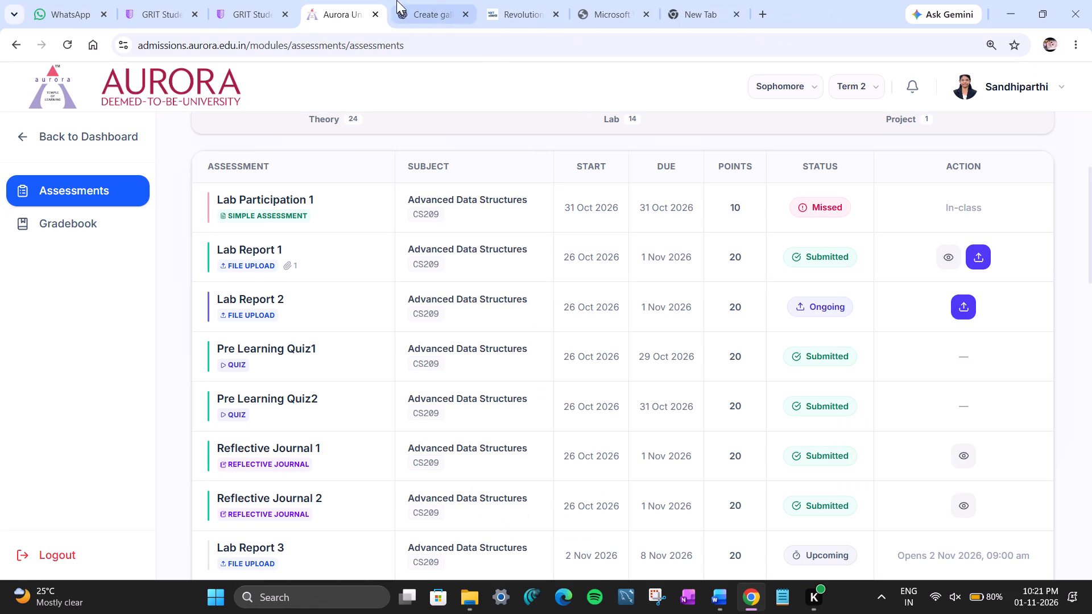
Go back to the course overview and open the assessments of Foundations of Data Science.
scroll(417, 200, up, 2)
scroll(388, 256, up, 4)
click(212, 238)
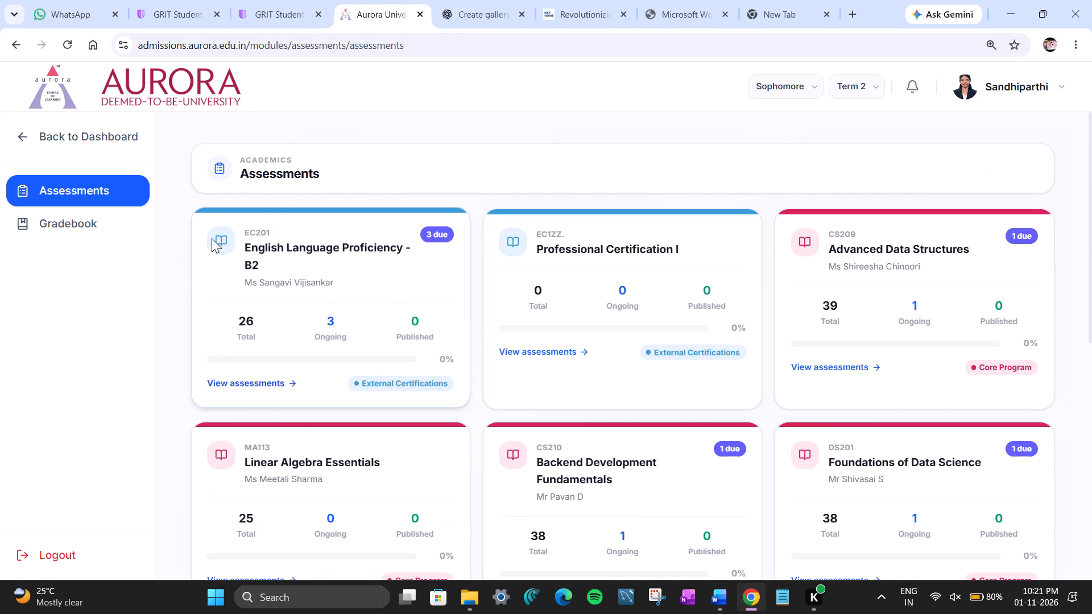
scroll(459, 438, down, 2)
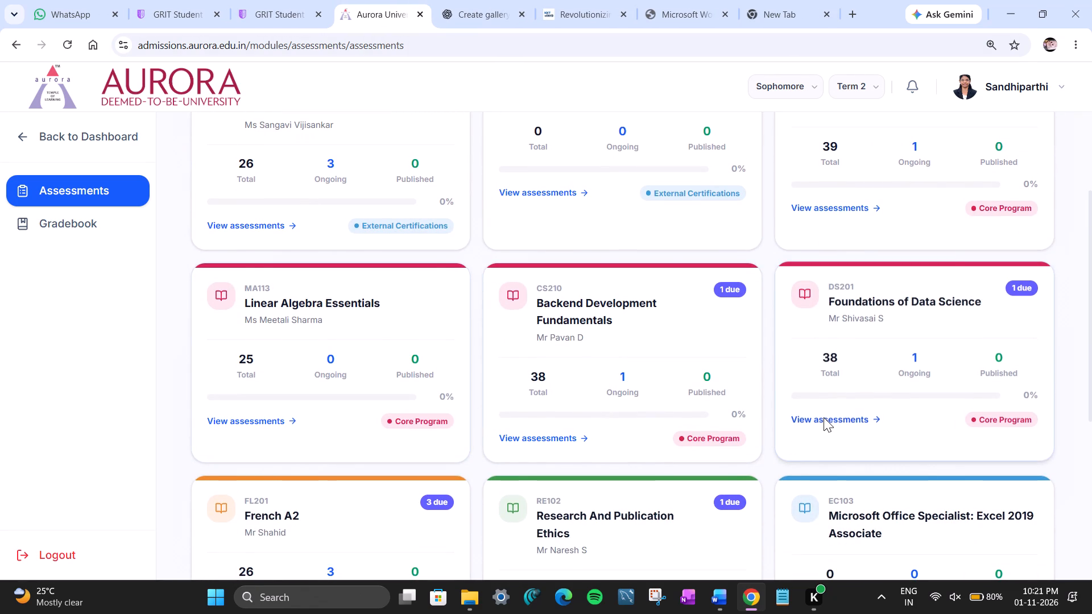
click(824, 417)
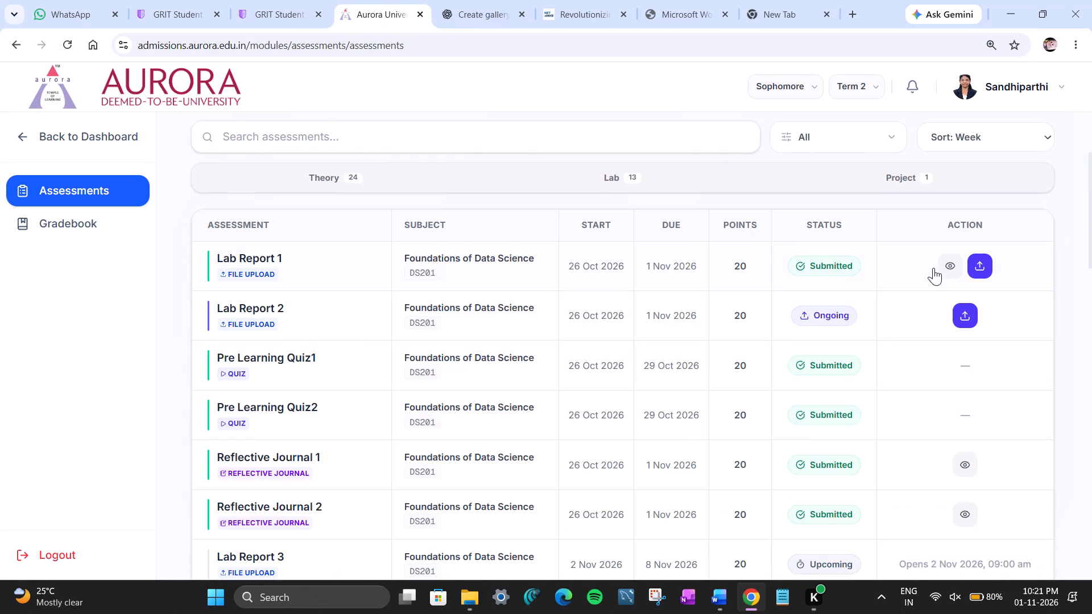
View the existing Lab Report 1 submission for Foundations of Data Science, skim its opening pages and close it.
click(949, 272)
scroll(814, 389, down, 4)
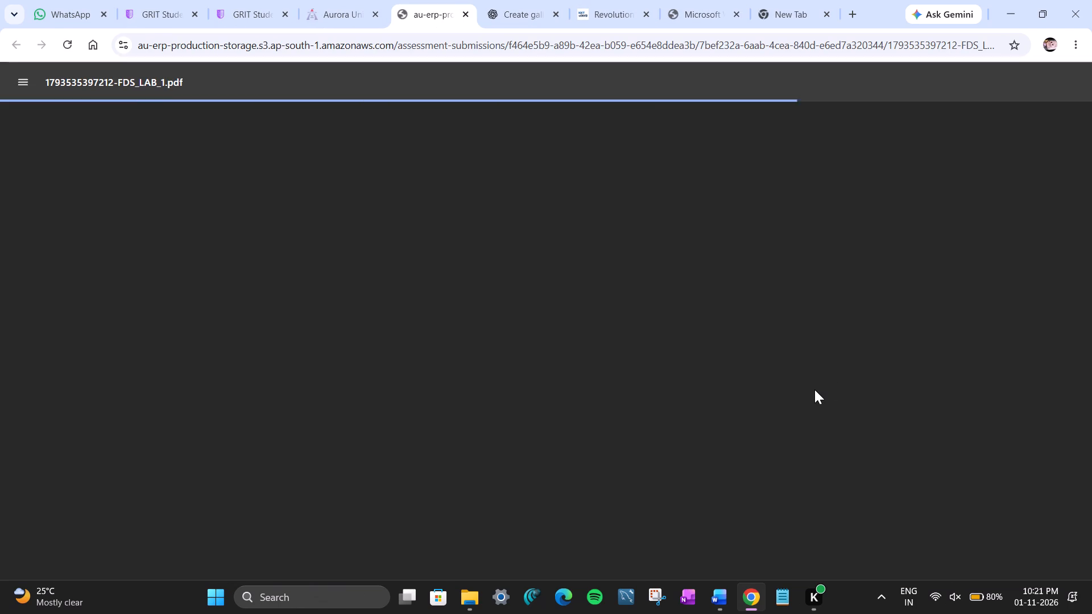
scroll(814, 389, down, 9)
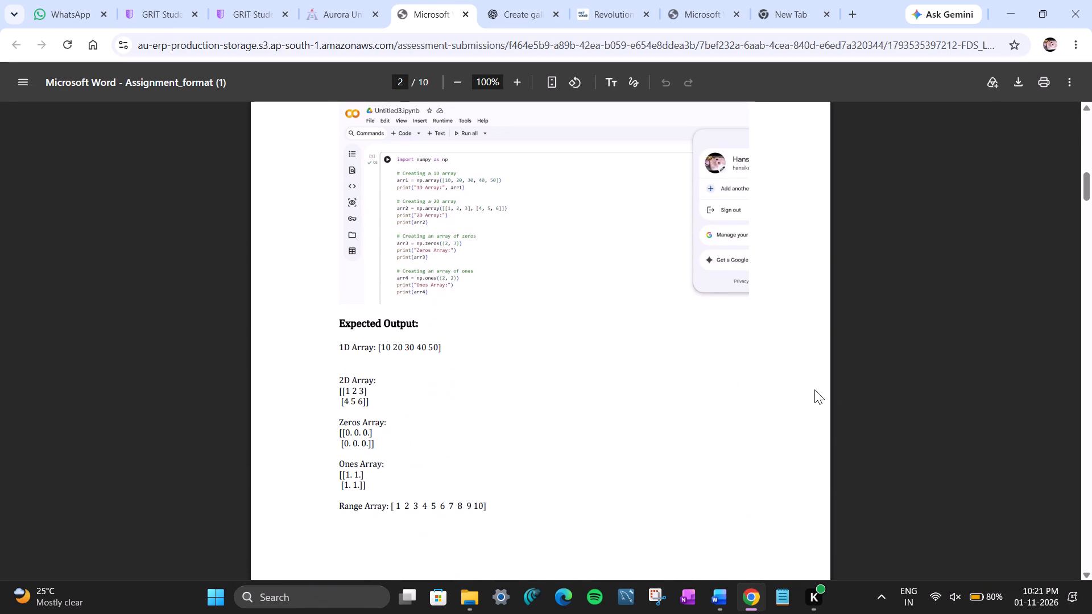
scroll(814, 389, down, 1)
click(342, 0)
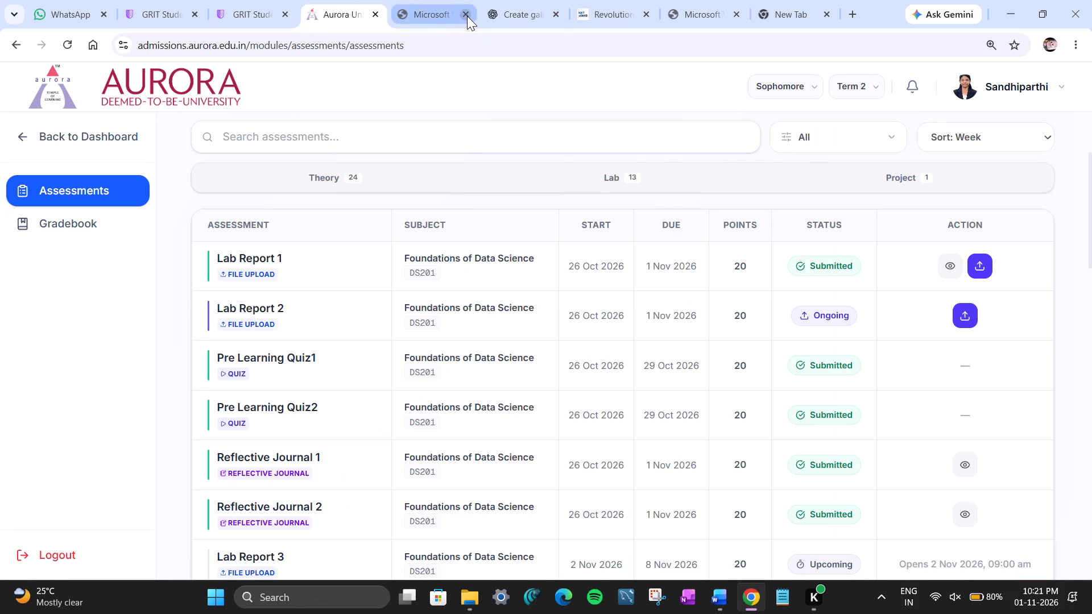
click(468, 16)
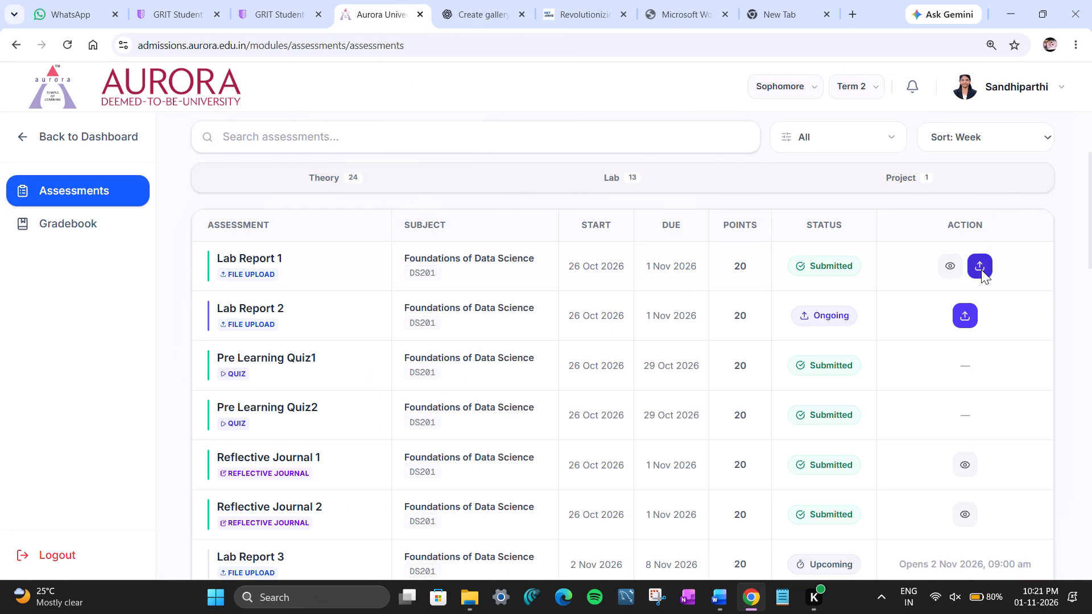
Upload the FDS_LAB_1 PDF from the desktop's FDS folder as the new submission for Foundations of Data Science Lab Report 1.
click(981, 269)
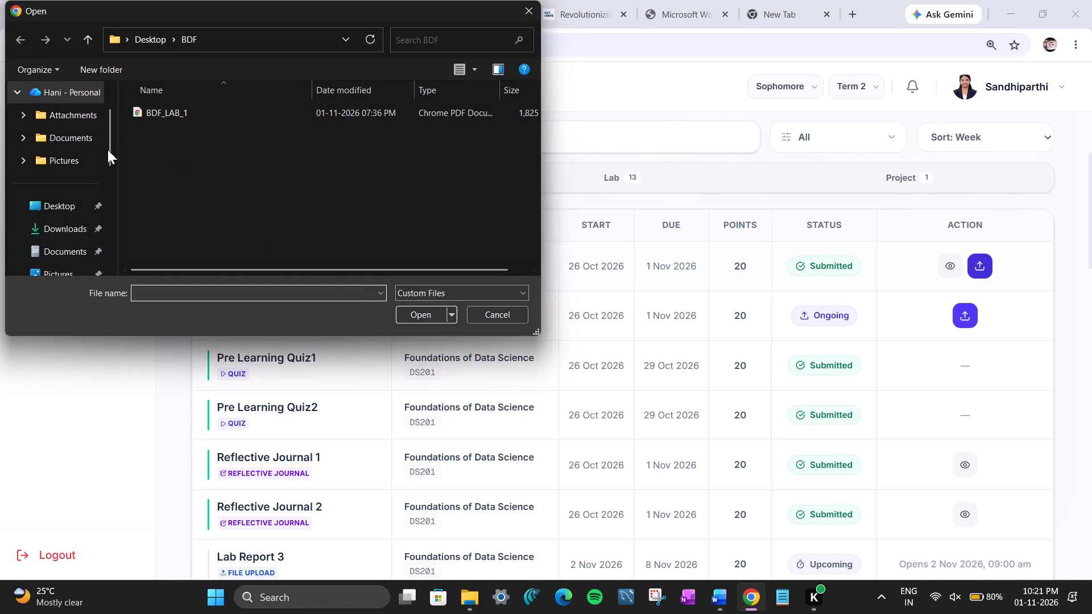
scroll(107, 150, up, 3)
double_click(64, 98)
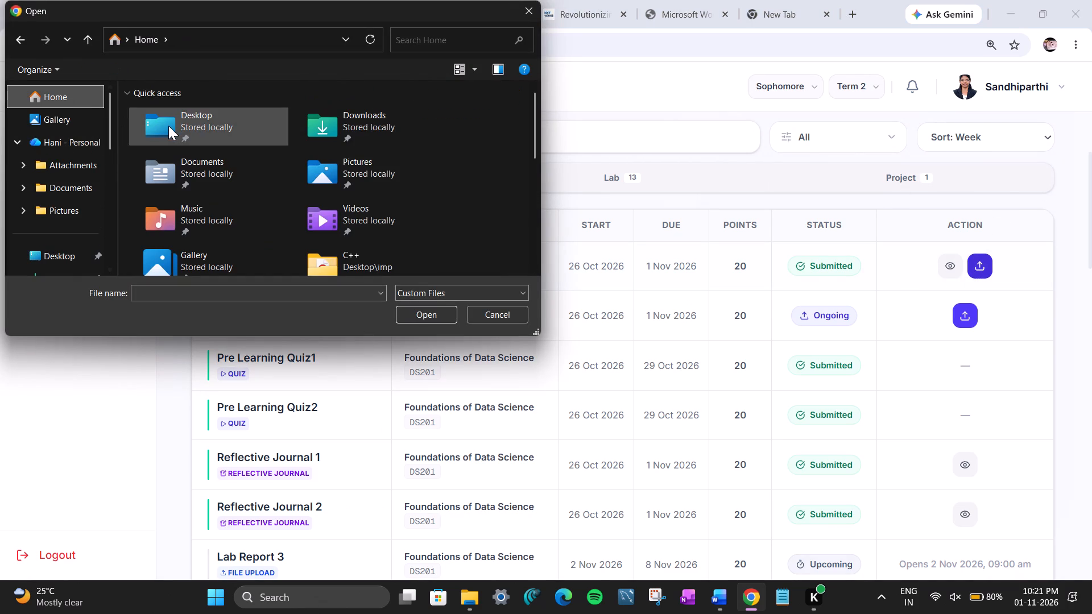
double_click(168, 126)
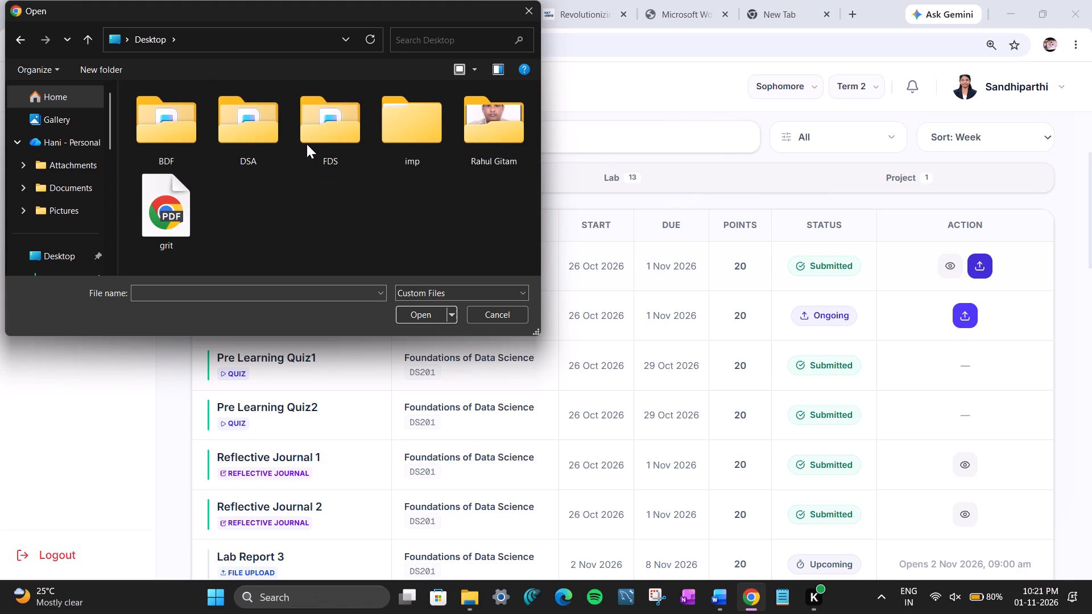
double_click(307, 144)
click(179, 111)
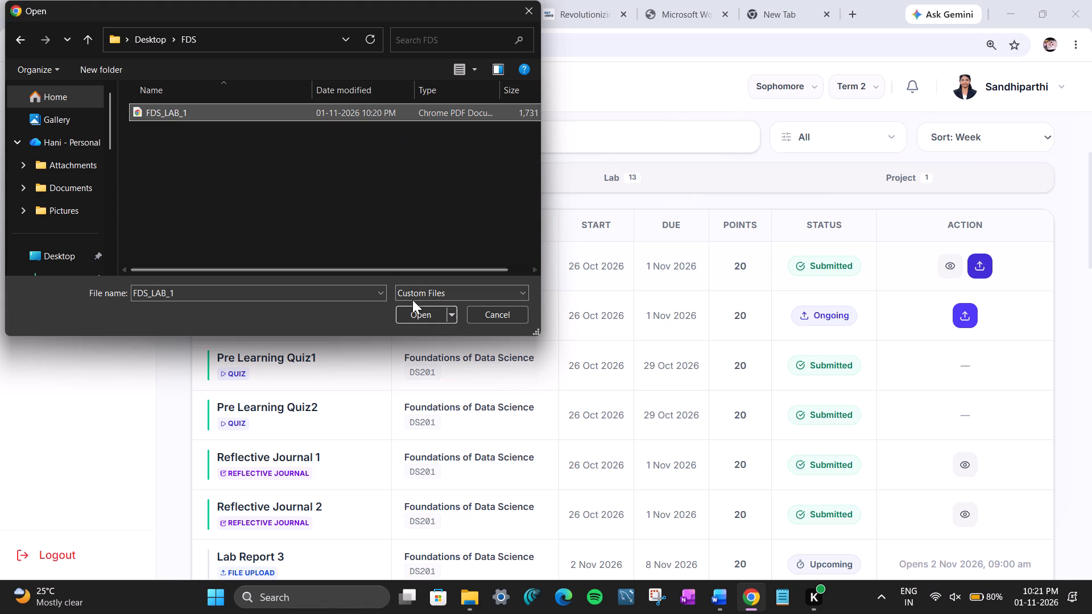
click(427, 310)
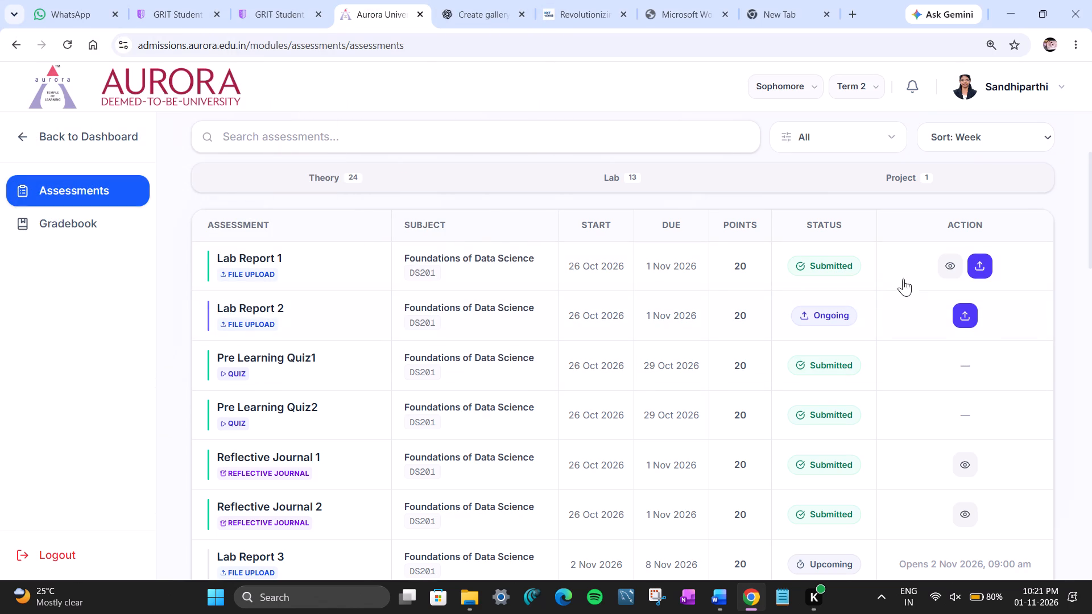
Open the newly submitted Lab Report 1 file, examine its code screenshots and outputs through to the last page, and return to the assessments list.
click(947, 264)
scroll(676, 253, down, 1)
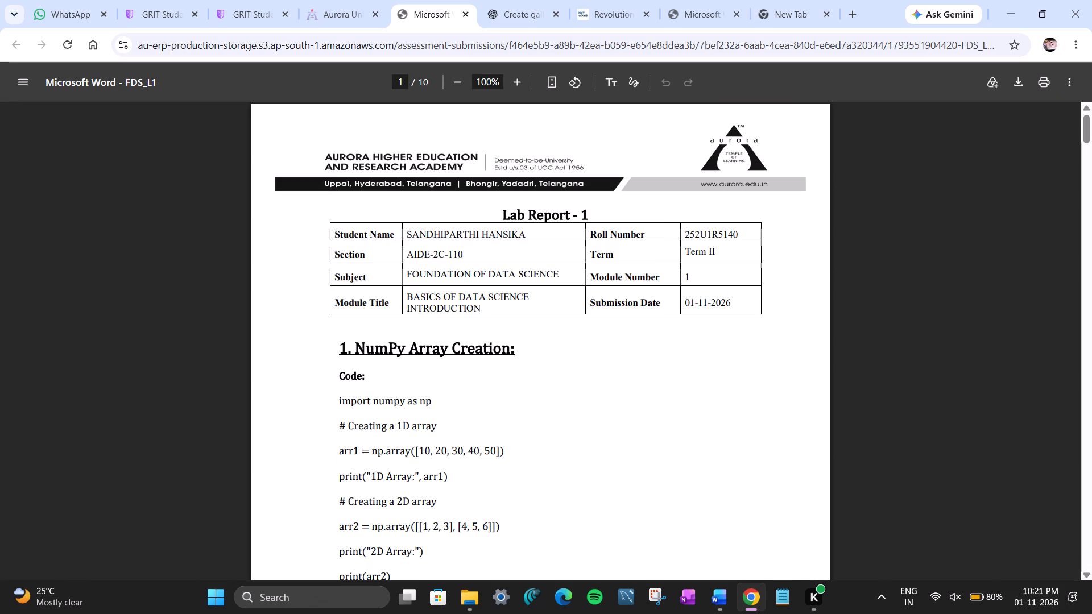
scroll(676, 253, down, 9)
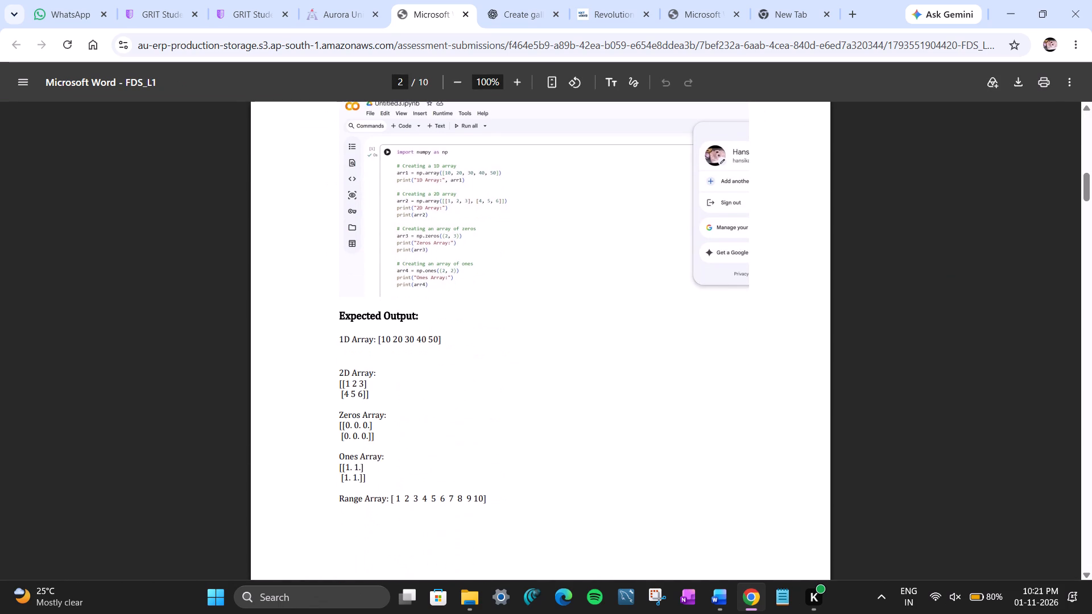
scroll(676, 253, down, 1)
scroll(676, 253, up, 4)
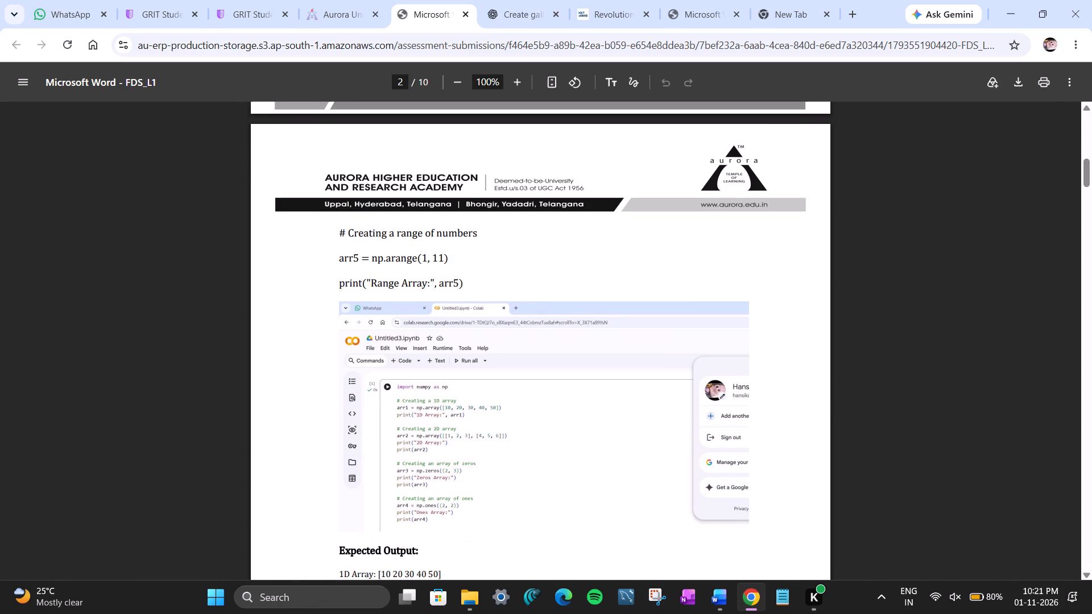
scroll(676, 253, up, 6)
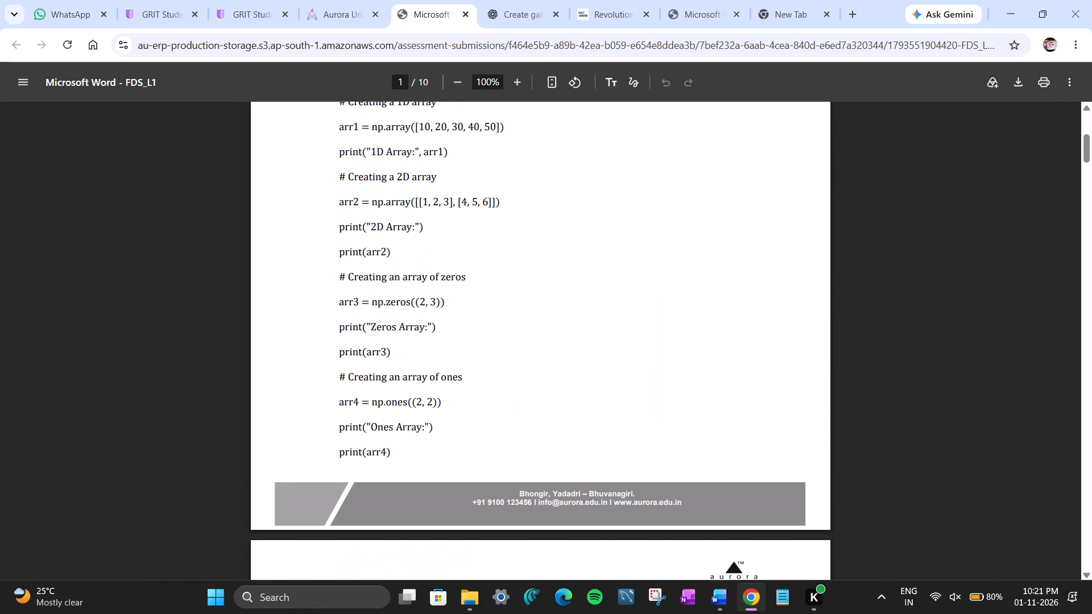
scroll(676, 253, down, 12)
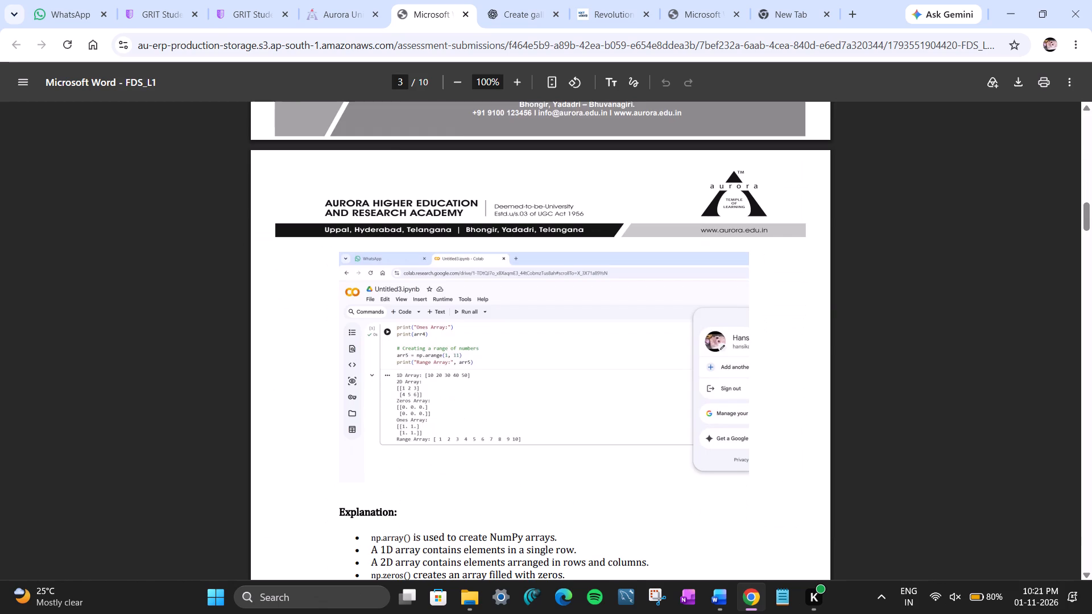
scroll(676, 253, down, 8)
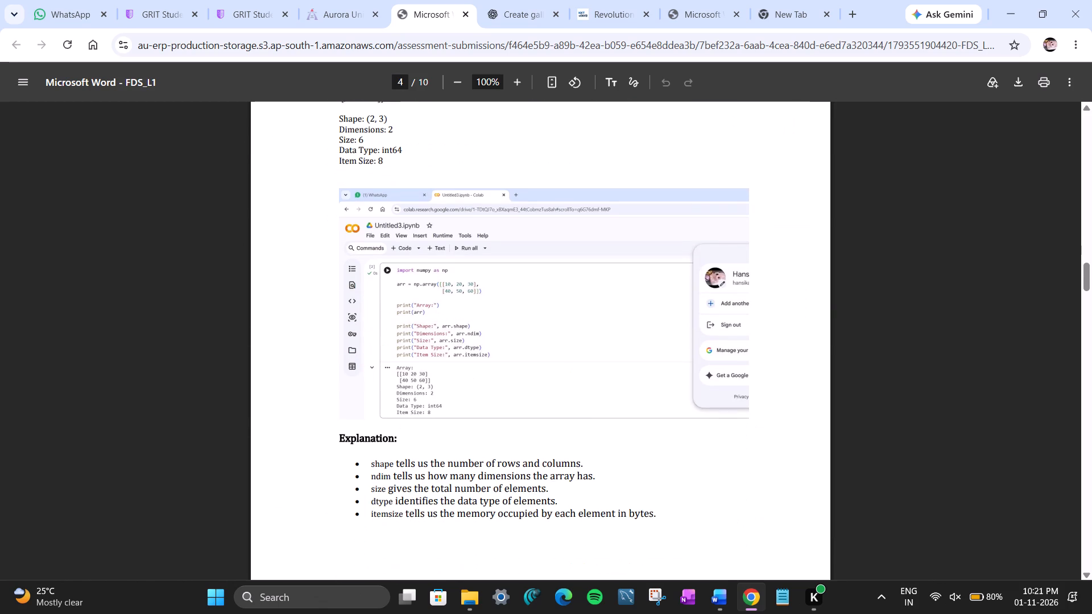
scroll(676, 253, down, 8)
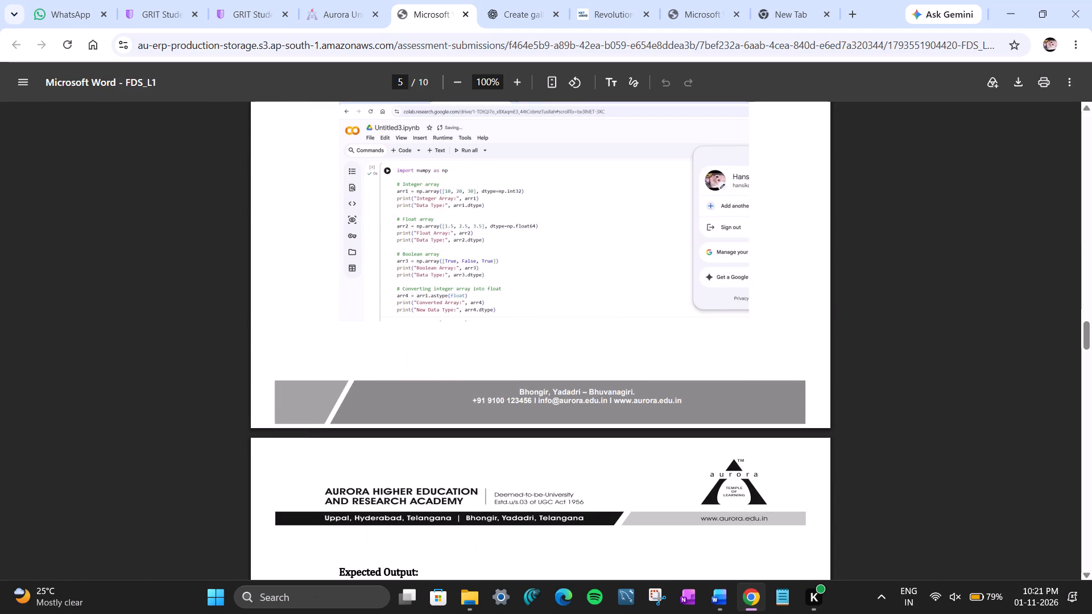
scroll(676, 253, down, 11)
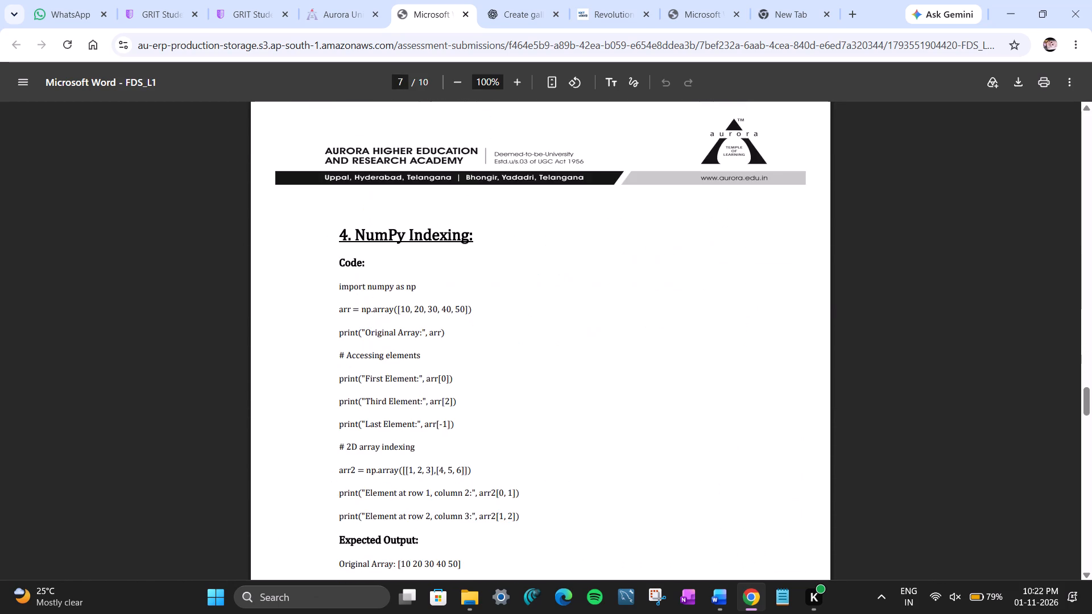
scroll(676, 253, down, 13)
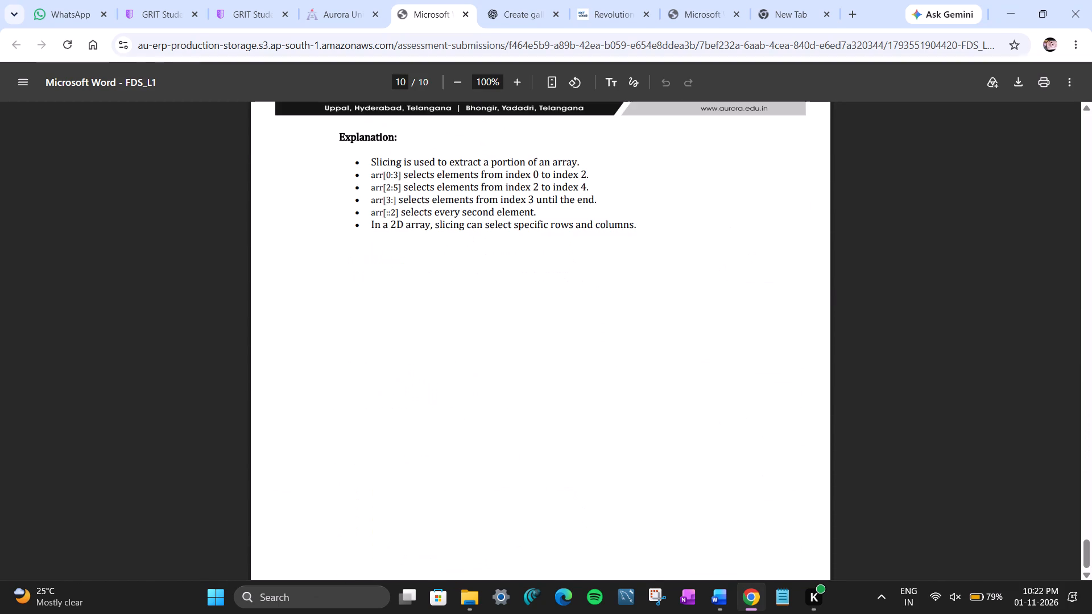
scroll(676, 253, down, 6)
click(356, 0)
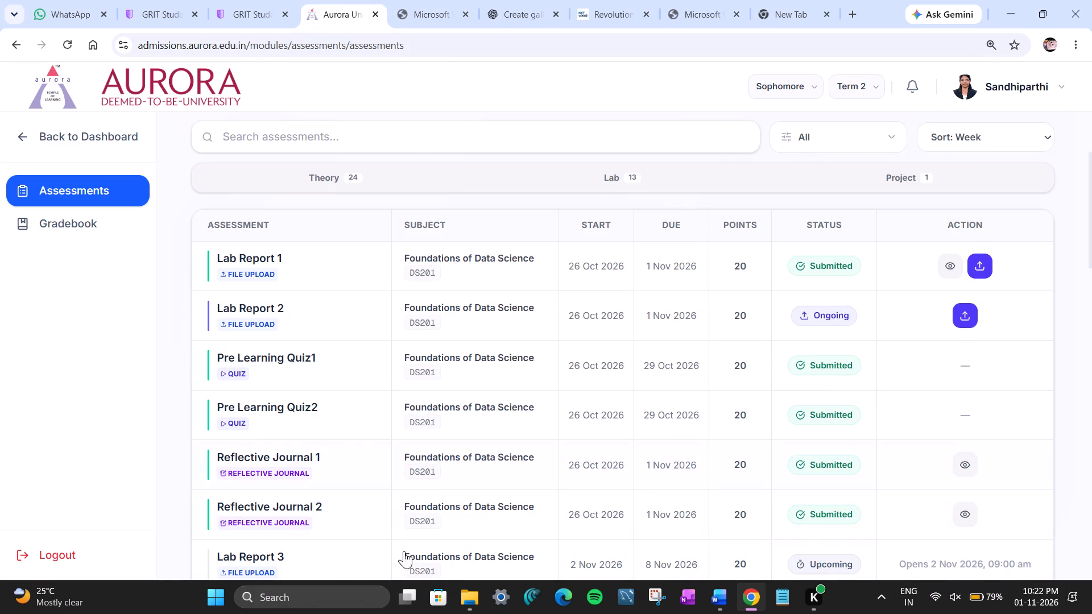
Open the local FDS_LAB_1 PDF from the FDS folder, check its first pages against the submission and close it.
click(474, 603)
double_click(243, 167)
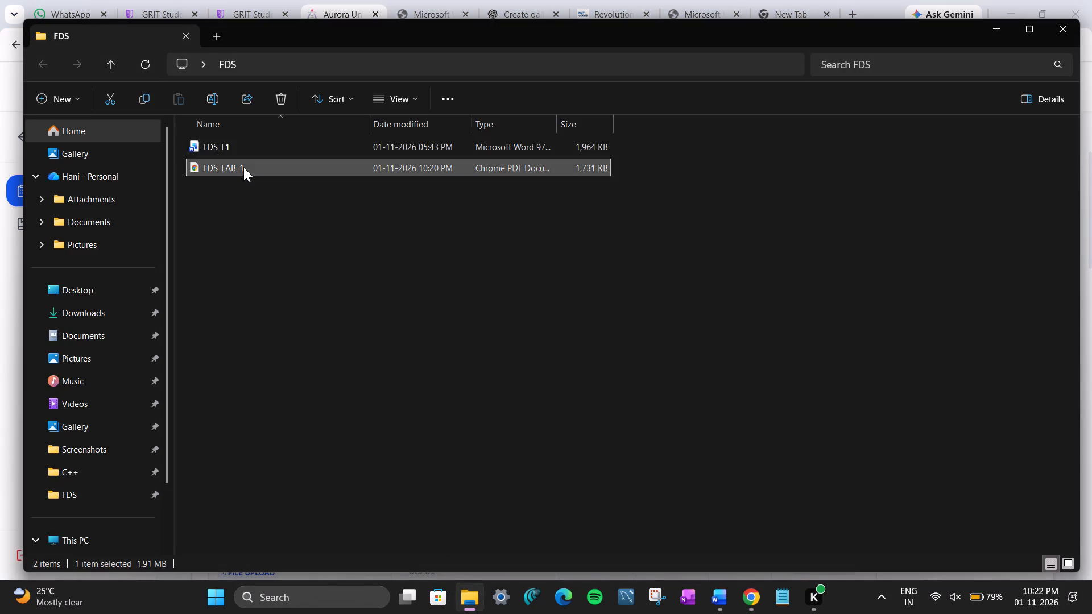
scroll(523, 331, down, 7)
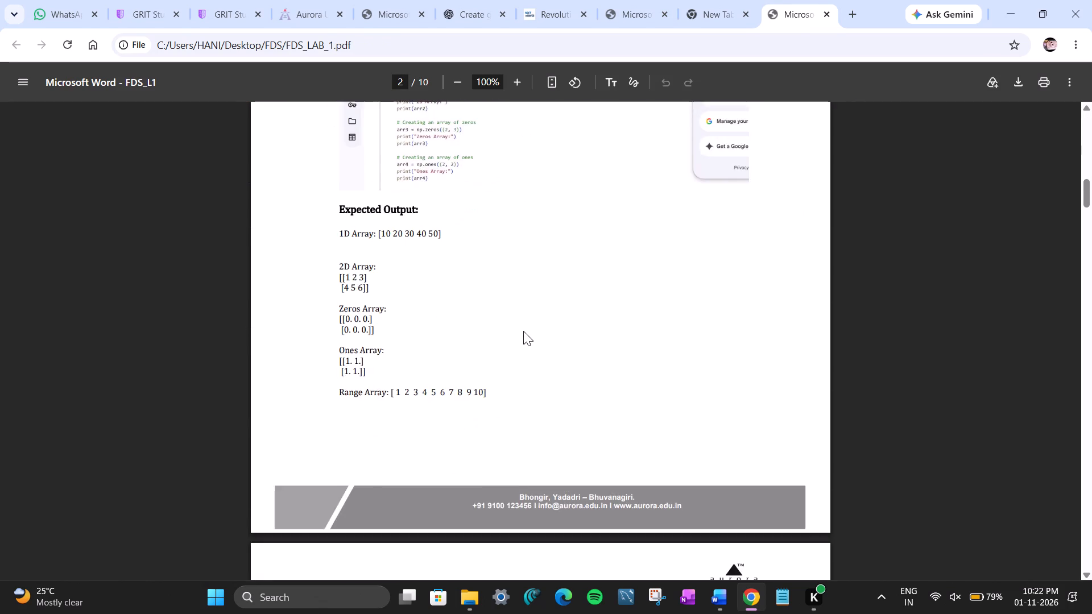
scroll(523, 331, down, 2)
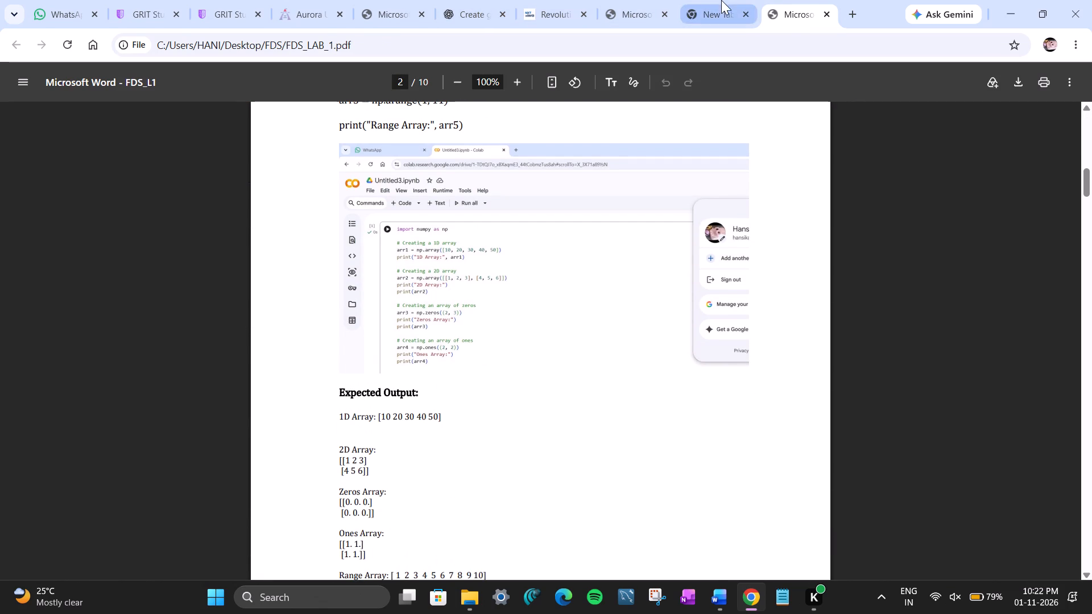
click(830, 14)
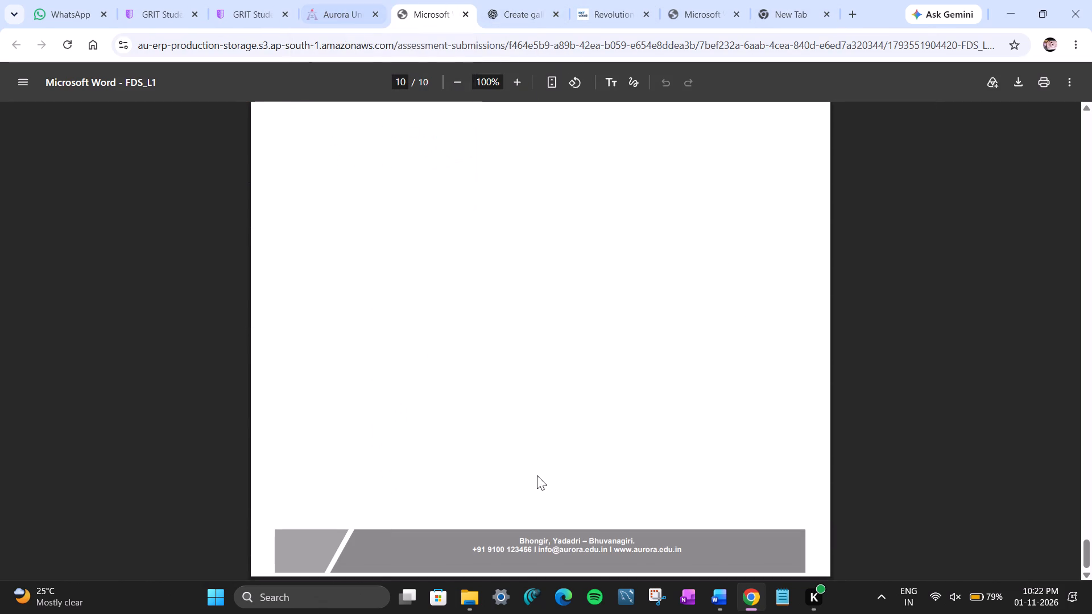
Open the FDS_L1 Word document from the FDS folder and proportionally shrink the NumPy array creation code screenshot on page 2.
click(466, 603)
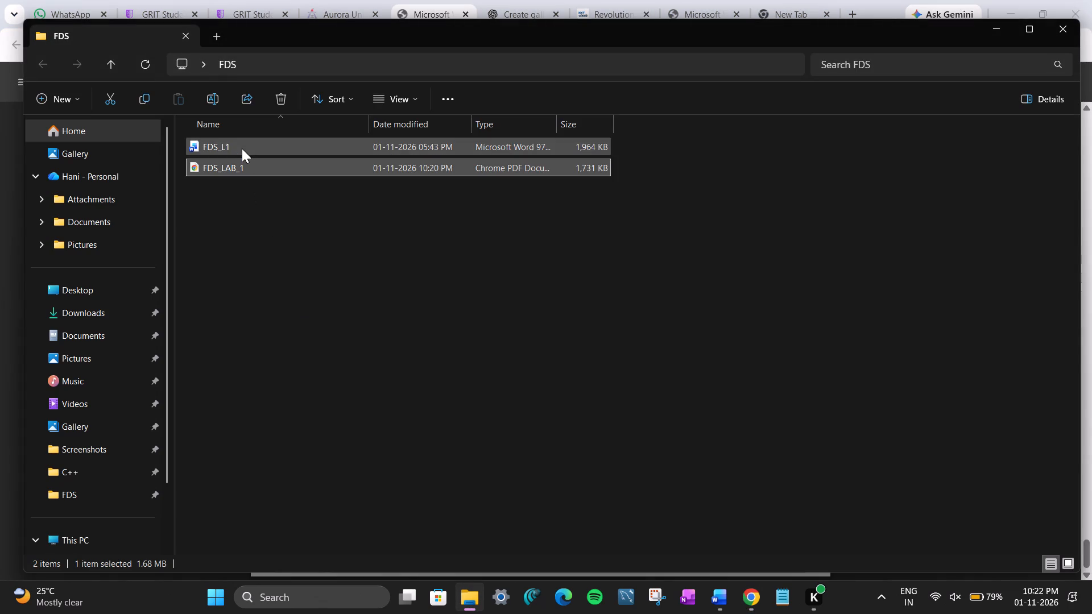
double_click(242, 148)
scroll(636, 375, down, 4)
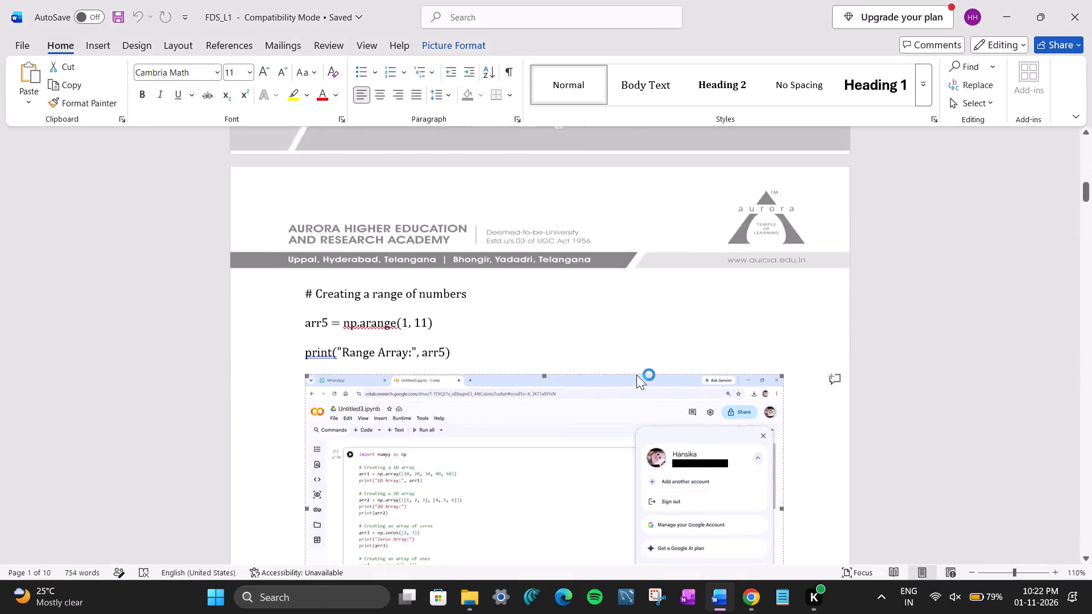
scroll(636, 375, down, 3)
click(601, 327)
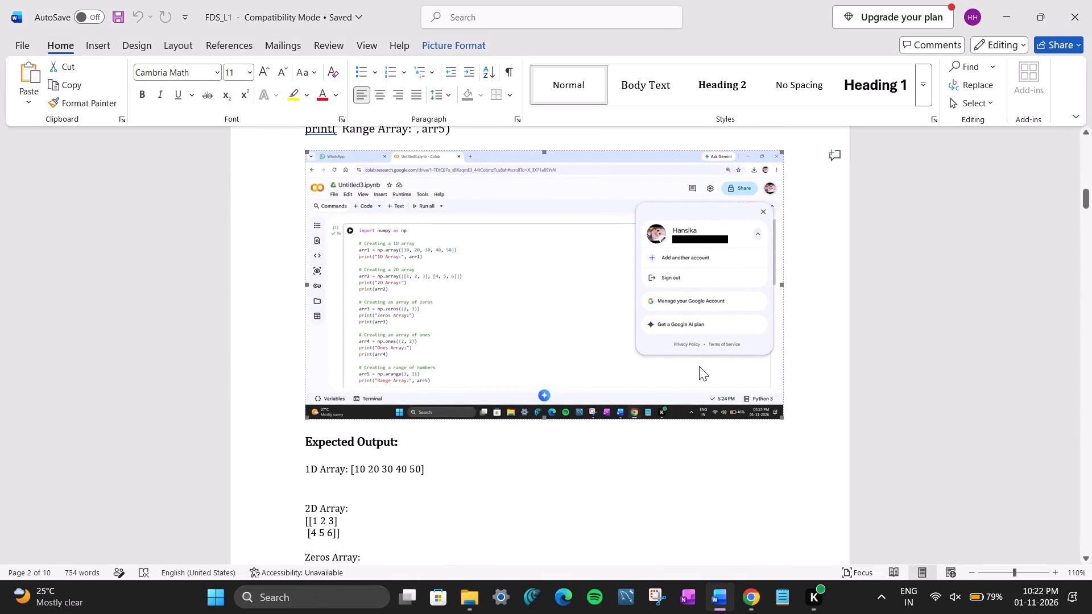
click(699, 366)
drag(782, 417, 725, 374)
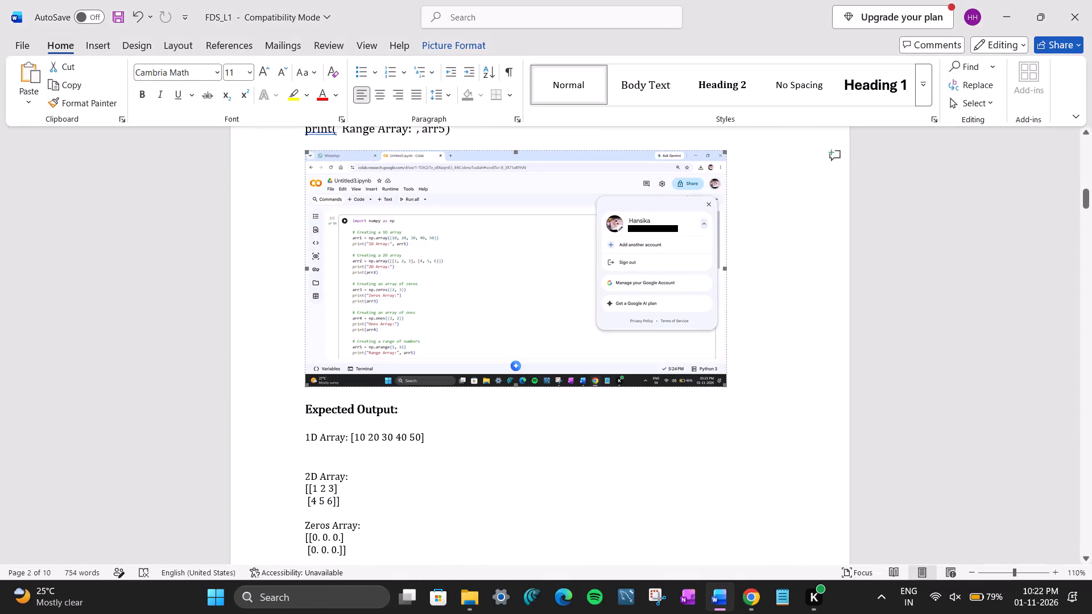
Shrink the array creation output screenshot on page 3 proportionally to about the same width as the previous one.
scroll(720, 422, down, 2)
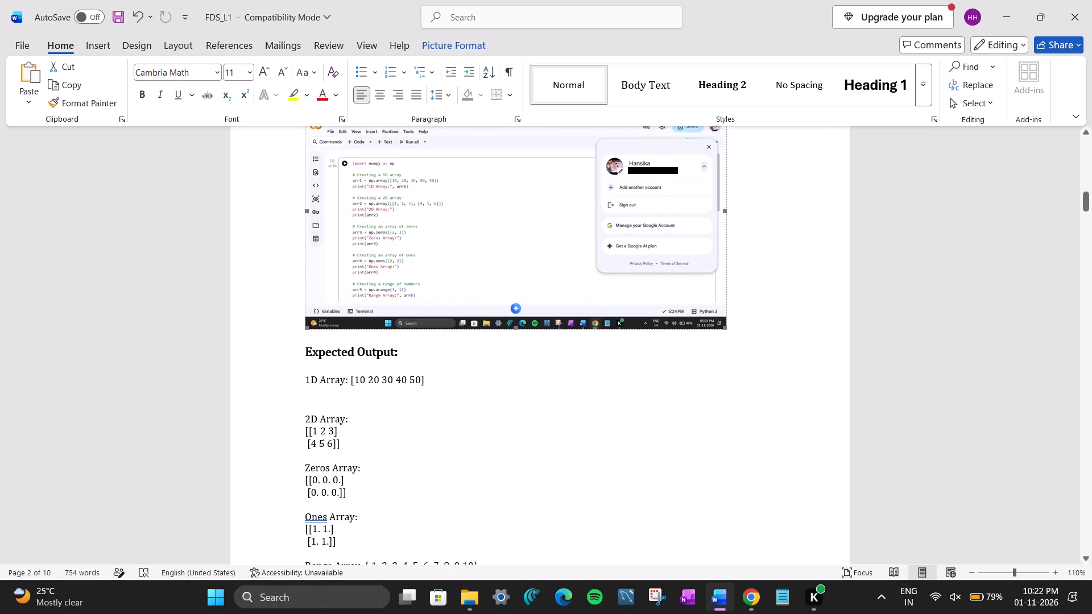
scroll(720, 422, down, 3)
click(720, 422)
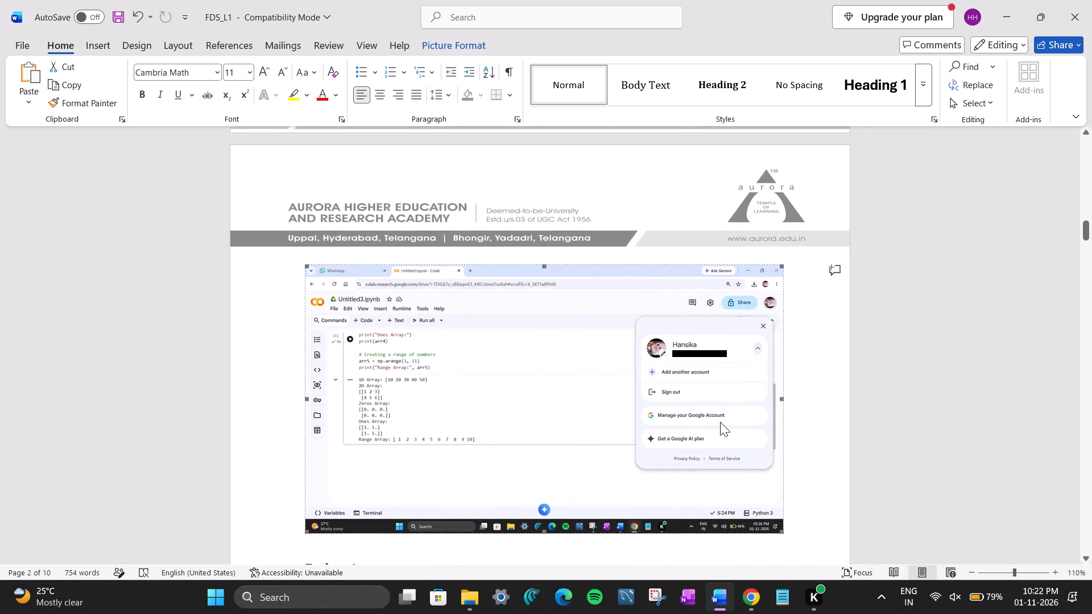
scroll(720, 422, down, 1)
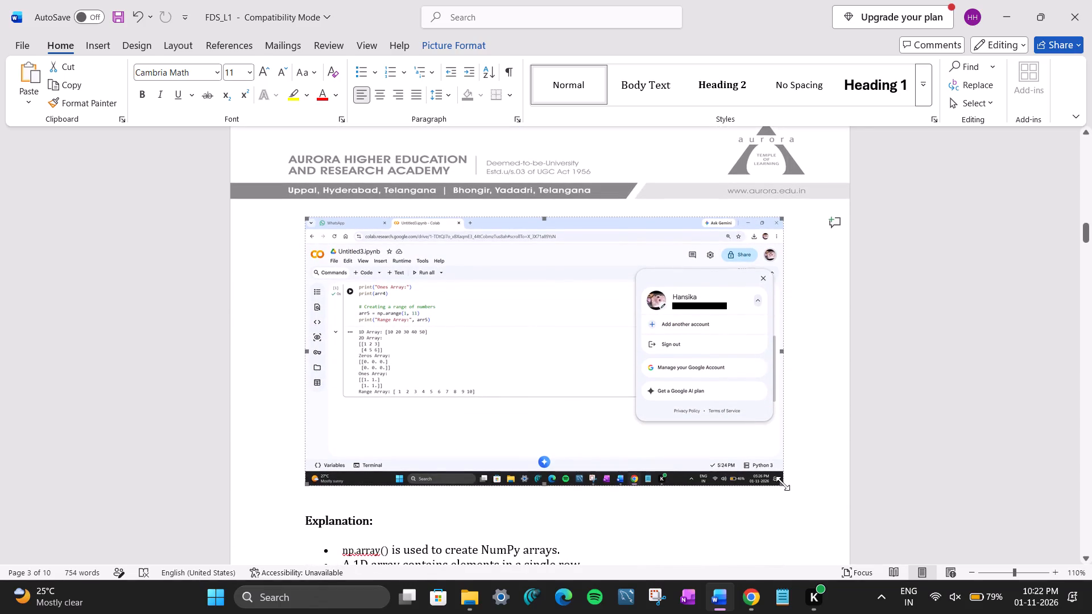
drag(783, 483, 721, 447)
Shrink the page 4 screenshot showing the array's shape, dimensions, size and data type code with its output.
scroll(721, 447, down, 3)
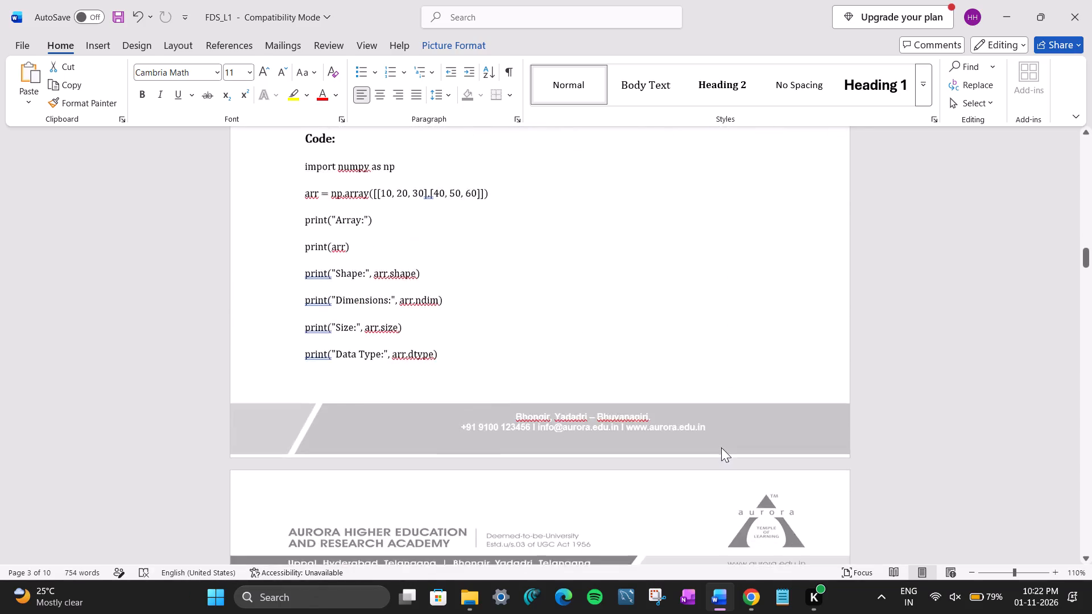
scroll(721, 447, down, 6)
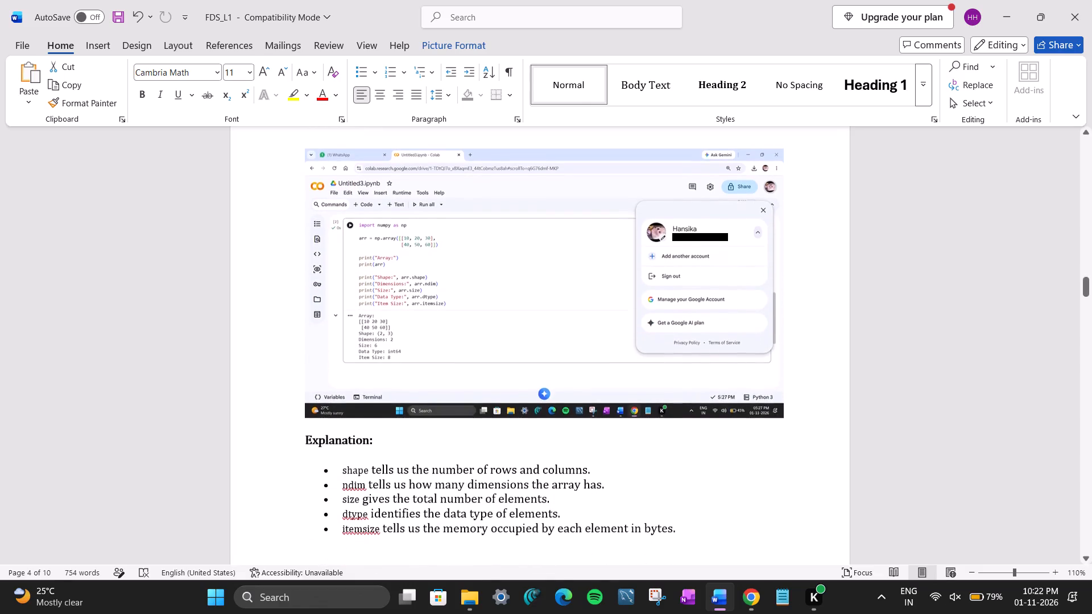
click(734, 405)
drag(781, 414, 714, 395)
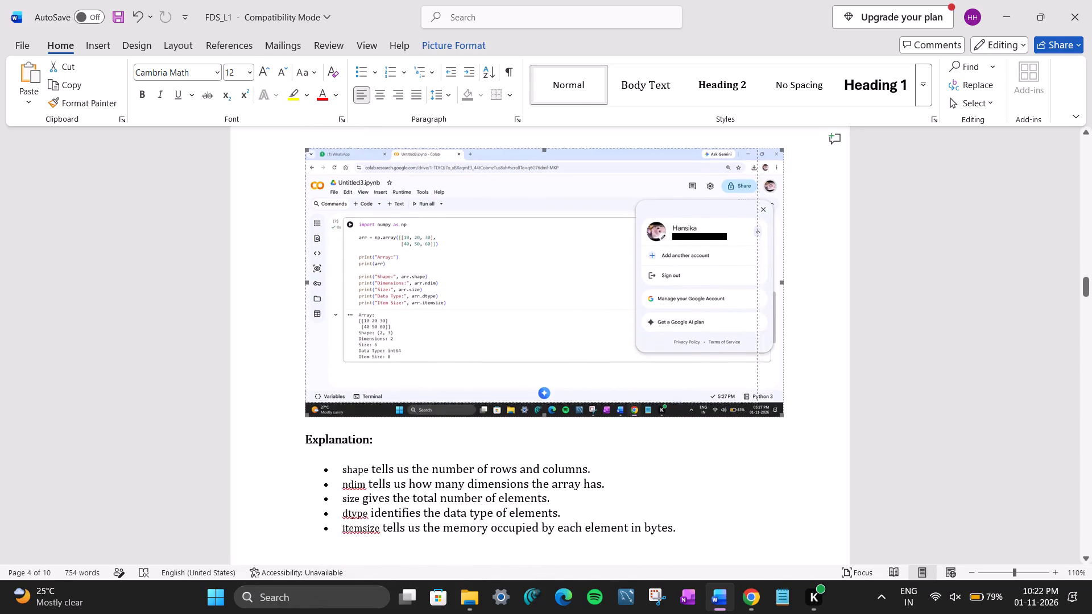
drag(714, 395, 705, 389)
Shrink the code screenshot at the end of page 5 in the NumPy Data Types section.
scroll(705, 389, down, 4)
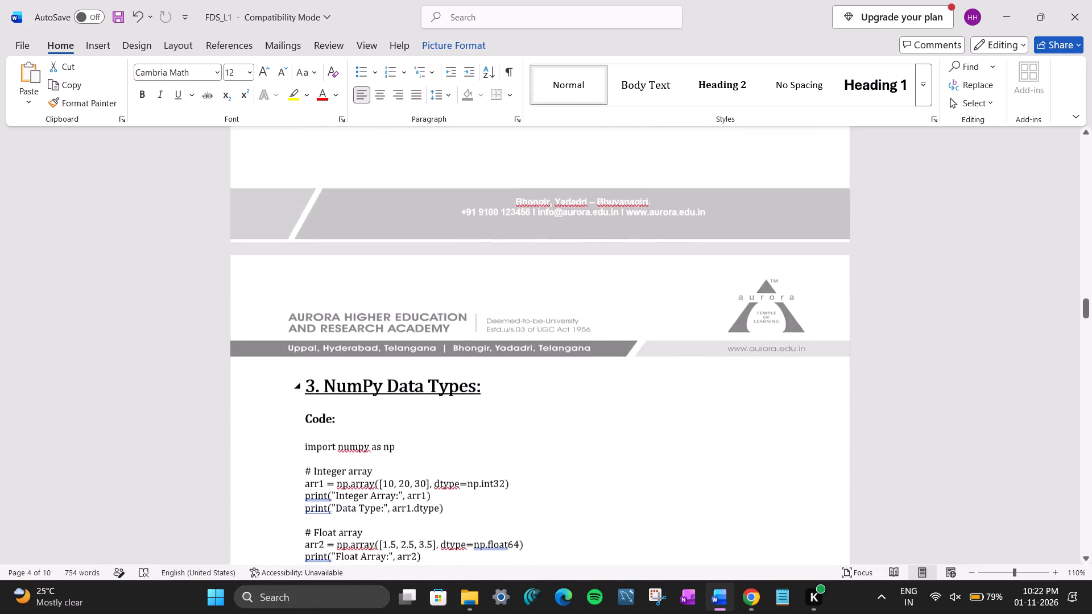
scroll(705, 389, down, 4)
click(705, 389)
scroll(705, 389, down, 1)
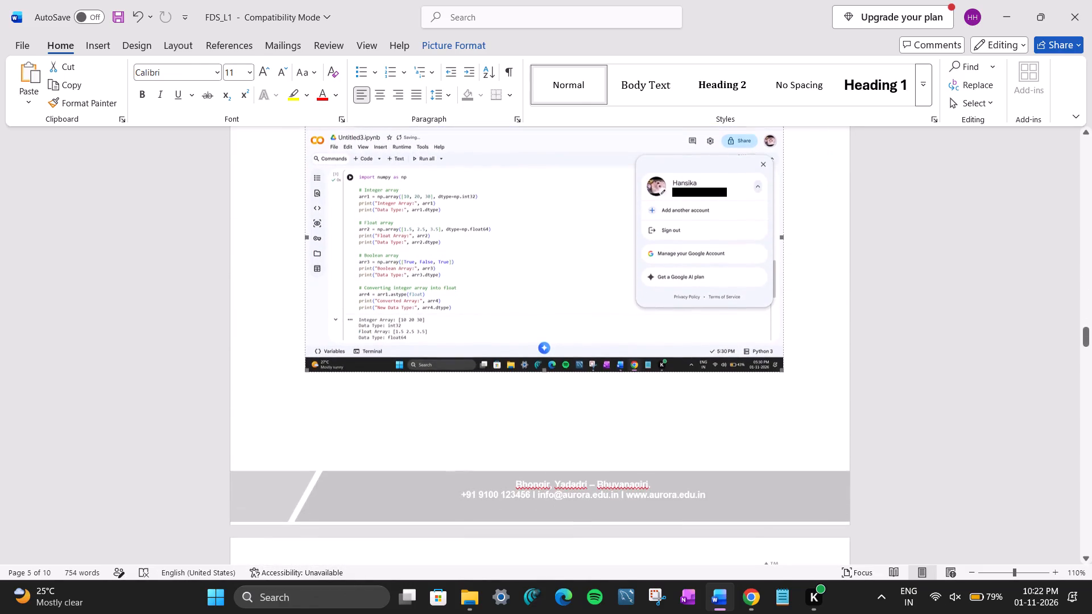
drag(780, 367, 696, 340)
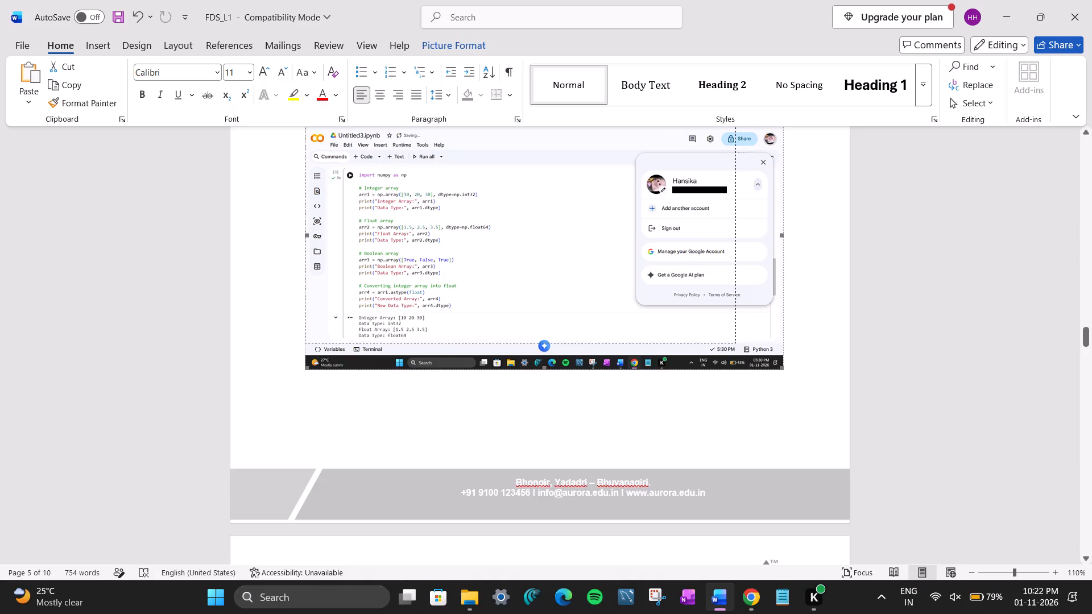
drag(696, 340, 696, 340)
Shrink the output screenshot above the Explanation in the NumPy Data Types section.
scroll(696, 340, down, 6)
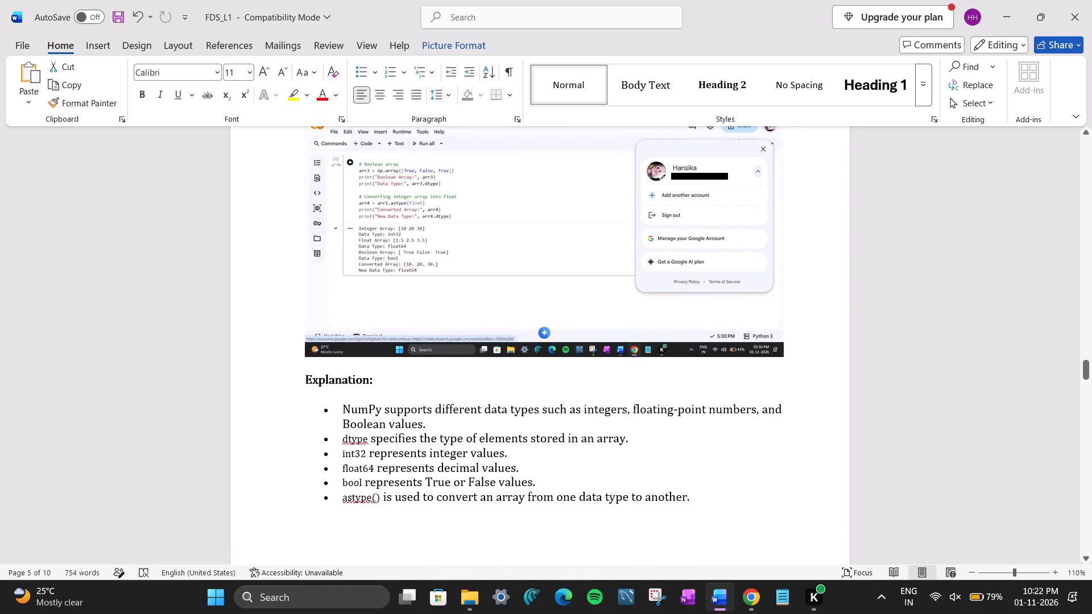
click(696, 340)
drag(783, 354, 684, 313)
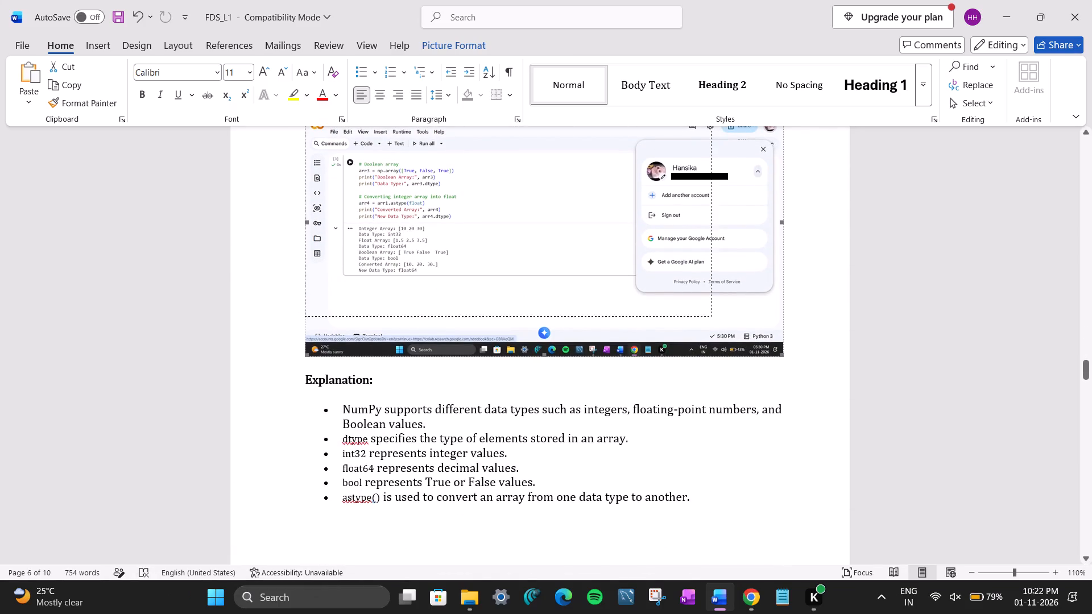
drag(684, 313, 658, 322)
Shrink the array indexing screenshot that follows the expected output, and check its new placement on the page.
scroll(658, 322, down, 6)
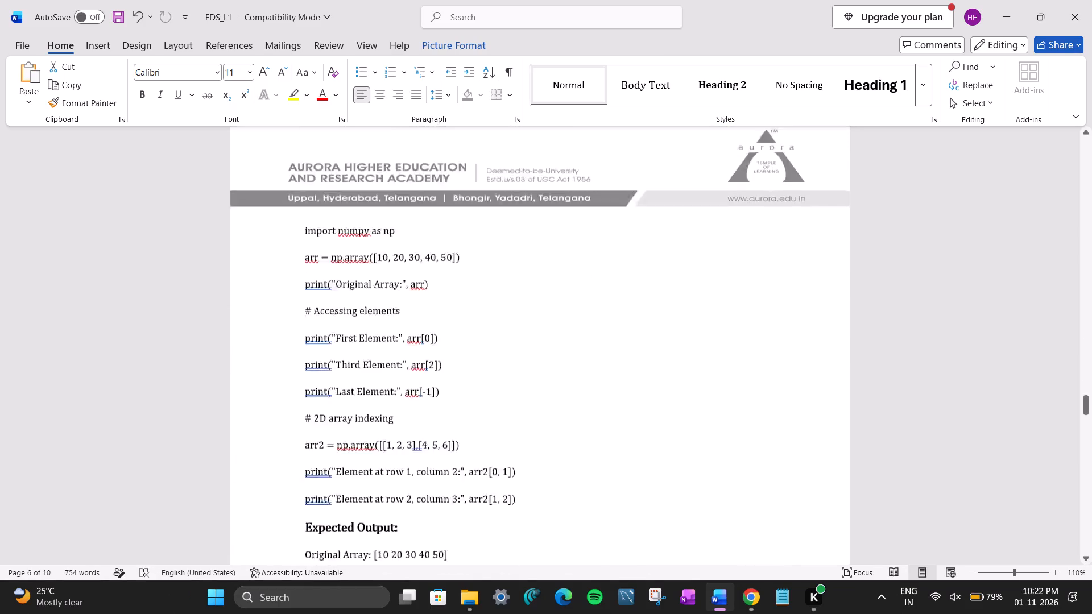
scroll(658, 322, down, 5)
click(658, 322)
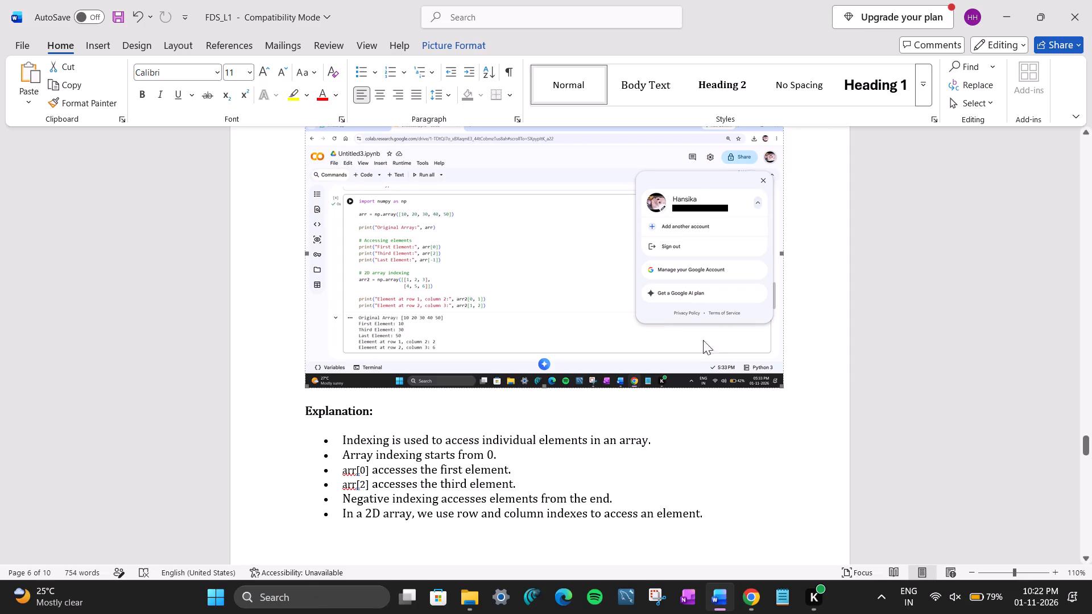
drag(783, 387, 702, 358)
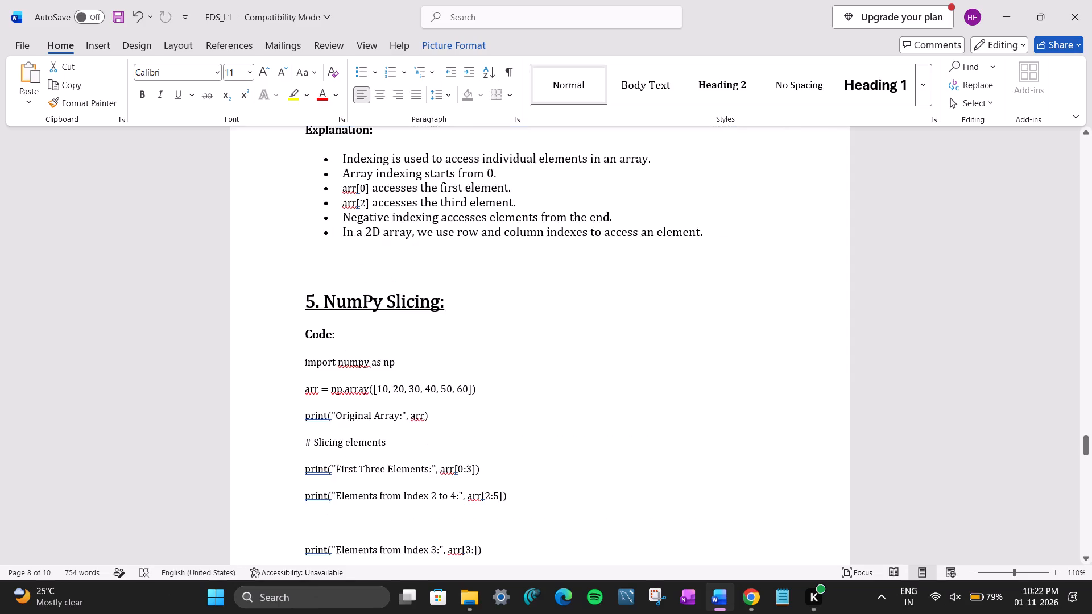
scroll(702, 358, up, 3)
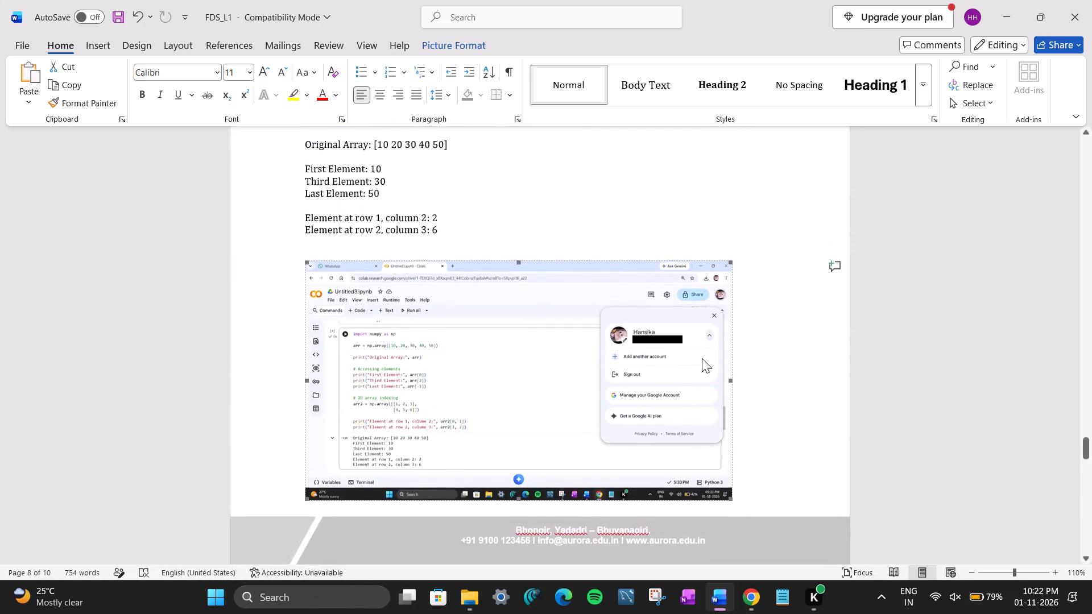
Shrink the NumPy Slicing screenshot on the last page proportionally.
scroll(702, 358, down, 8)
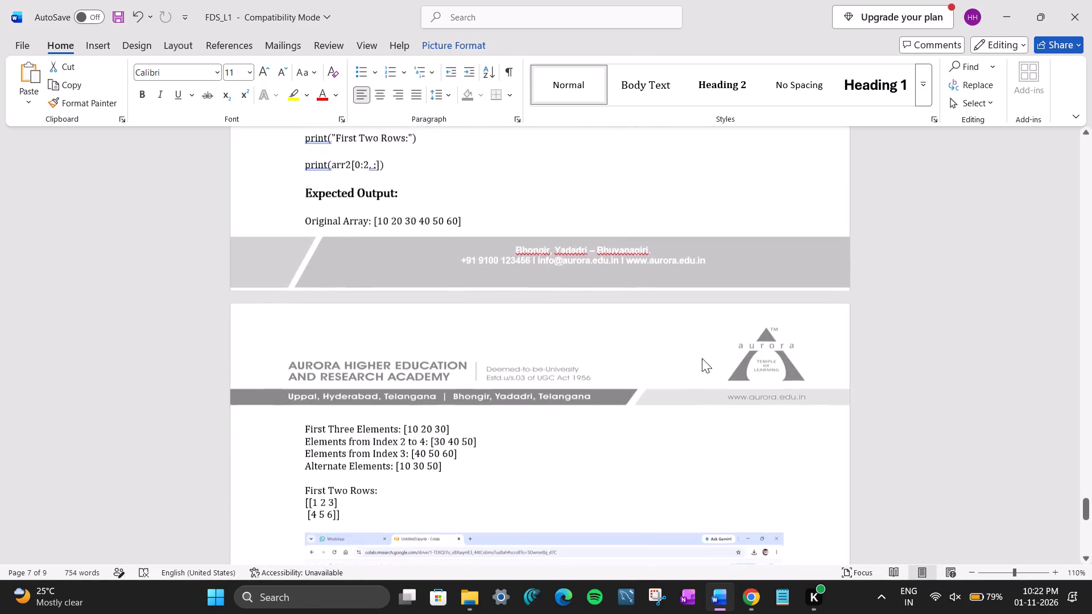
scroll(702, 358, down, 1)
click(702, 358)
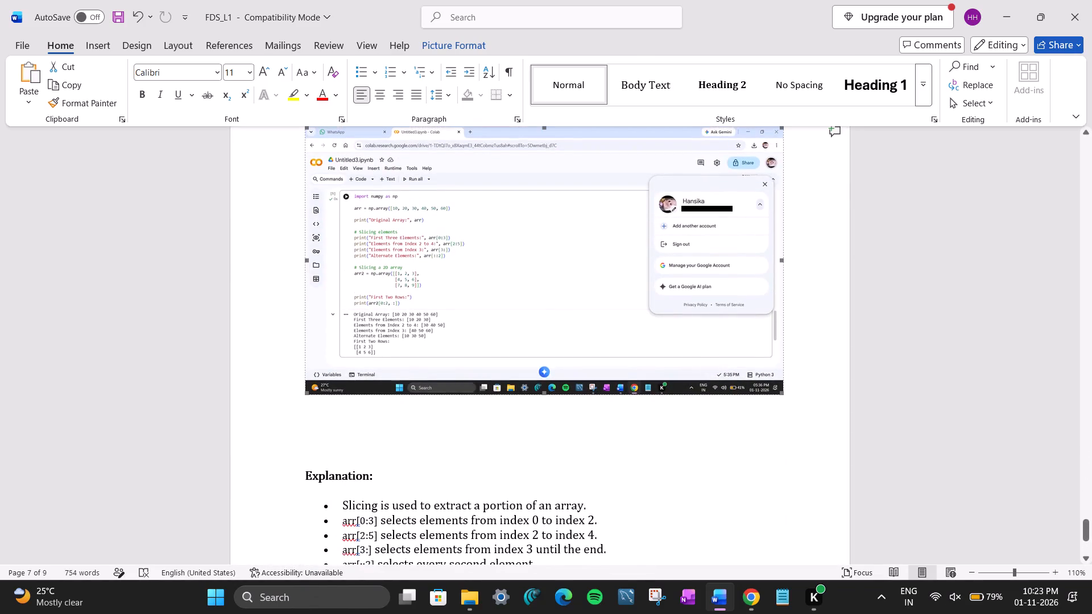
drag(781, 392, 748, 375)
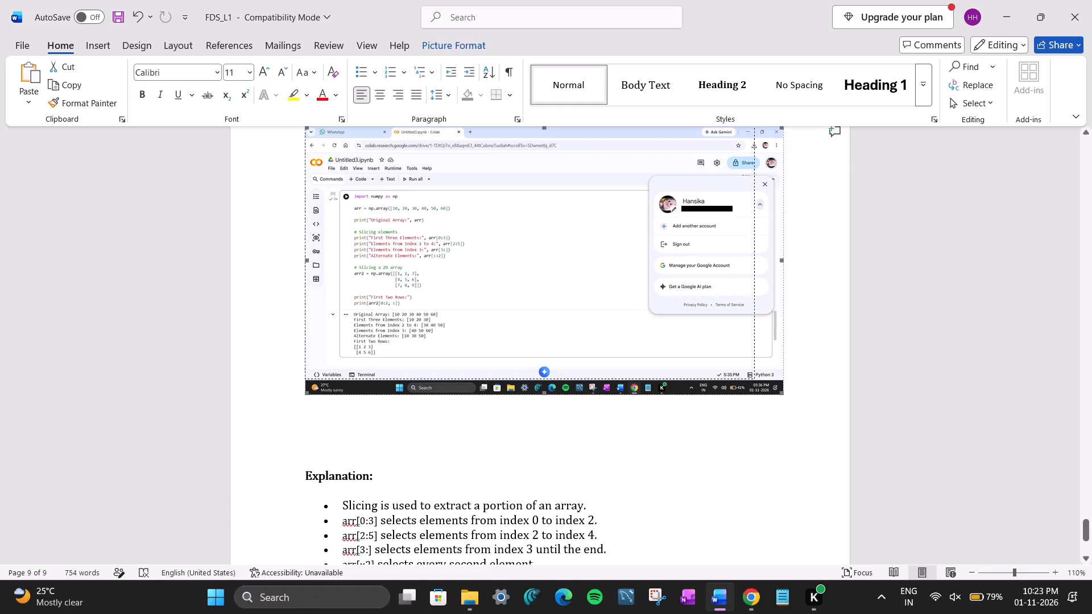
drag(748, 375, 717, 356)
Delete one empty line between the slicing screenshot and the final Explanation heading.
scroll(717, 356, down, 3)
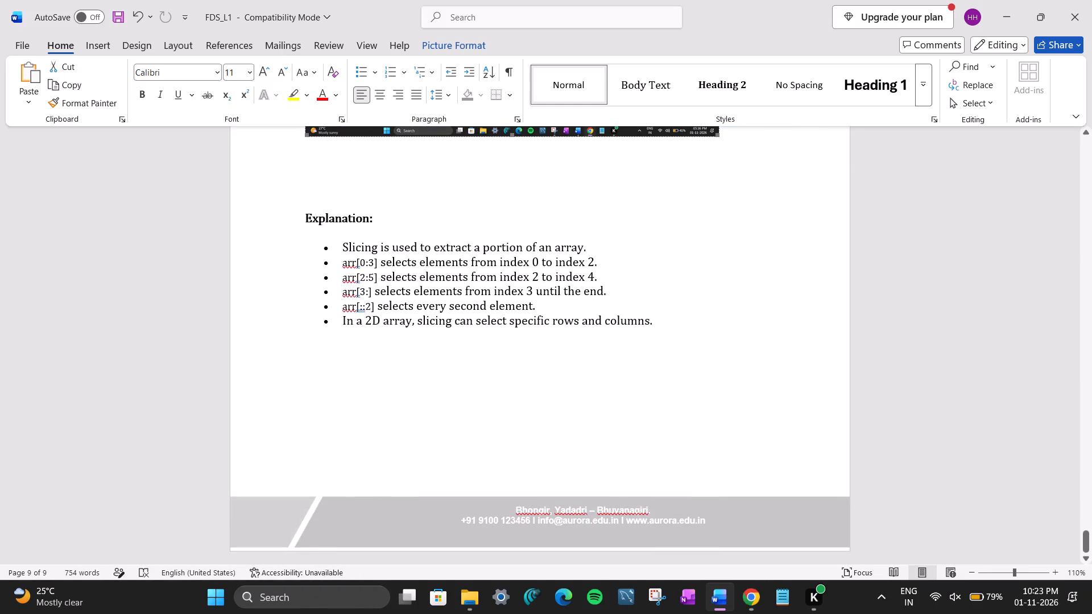
click(425, 194)
key(BackSpace)
Print the whole document with Microsoft Print to PDF, overwriting FDS_LAB_1 in the desktop's FDS folder.
scroll(425, 194, down, 2)
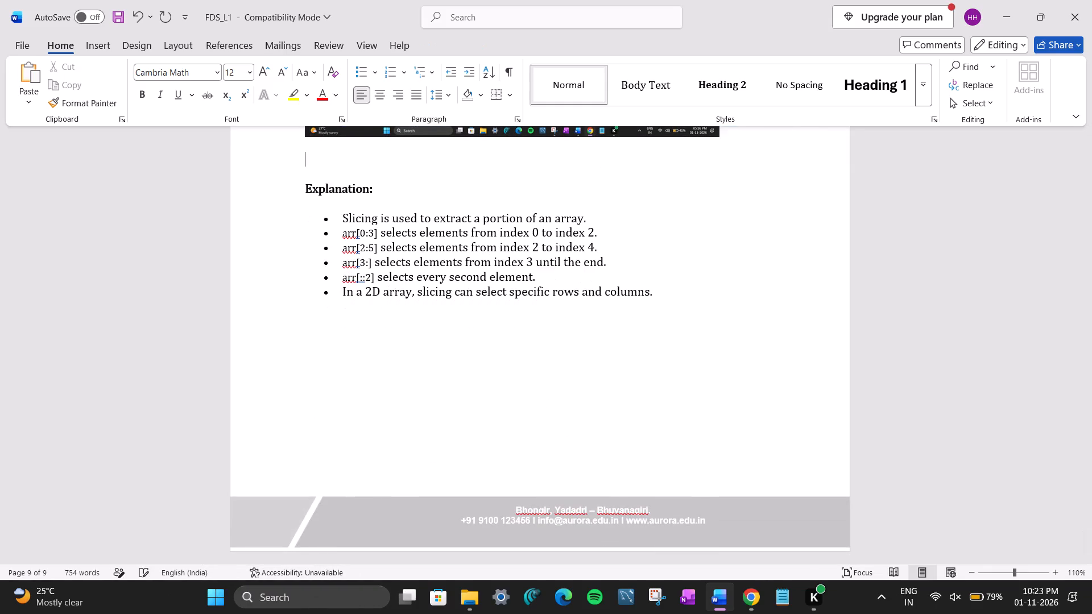
scroll(425, 194, down, 3)
key(ctrl+p)
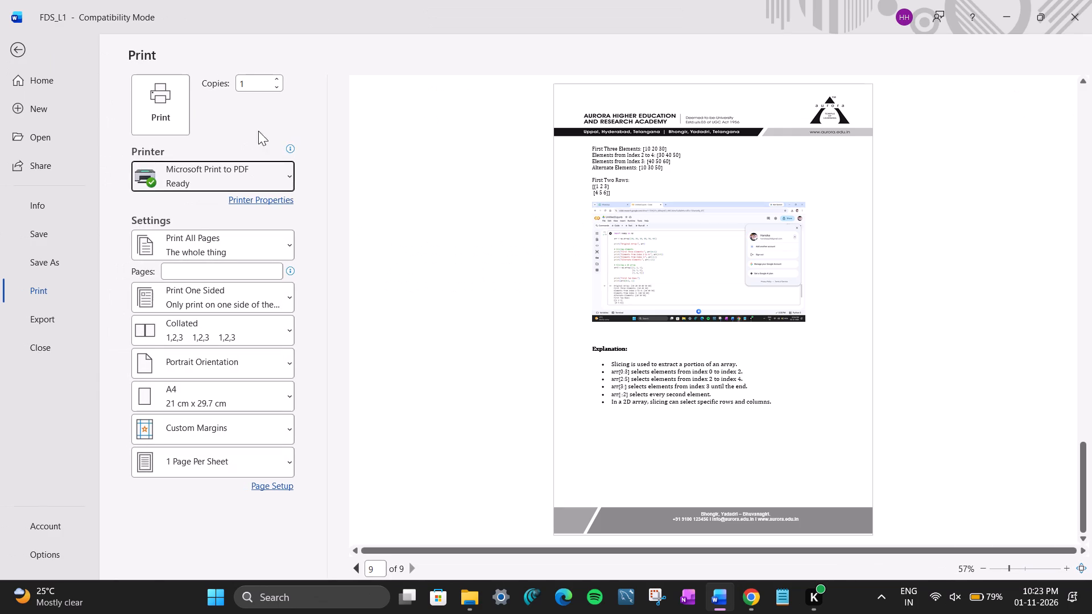
click(156, 102)
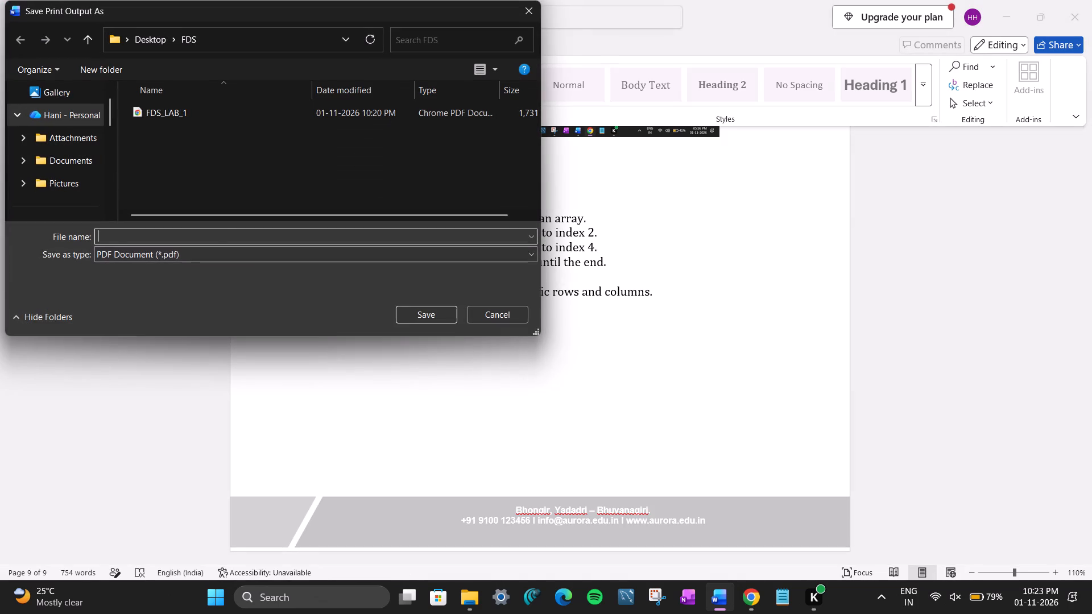
click(184, 114)
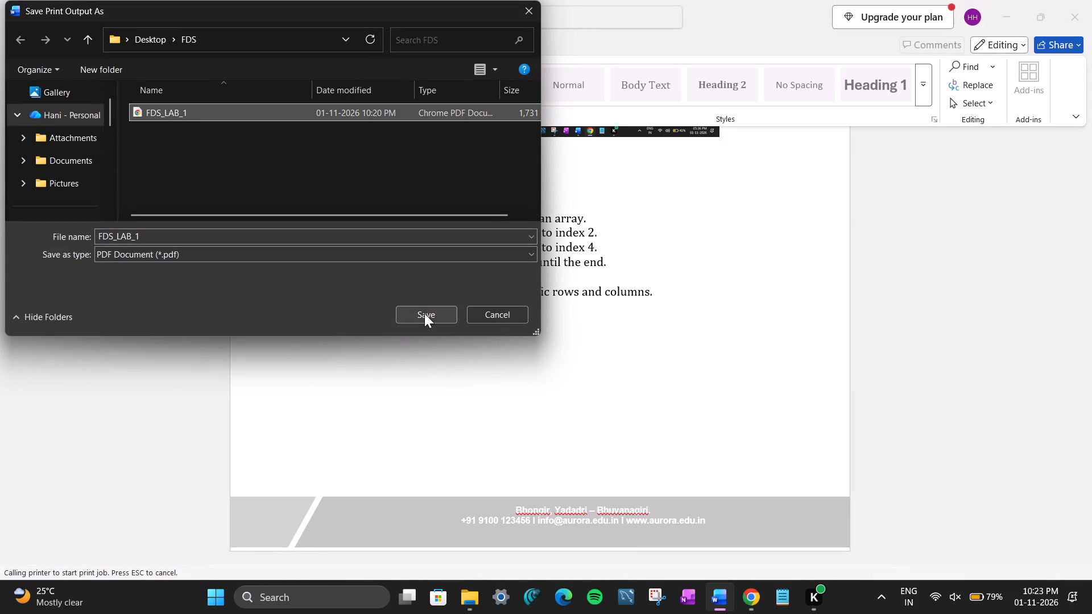
click(424, 313)
click(580, 295)
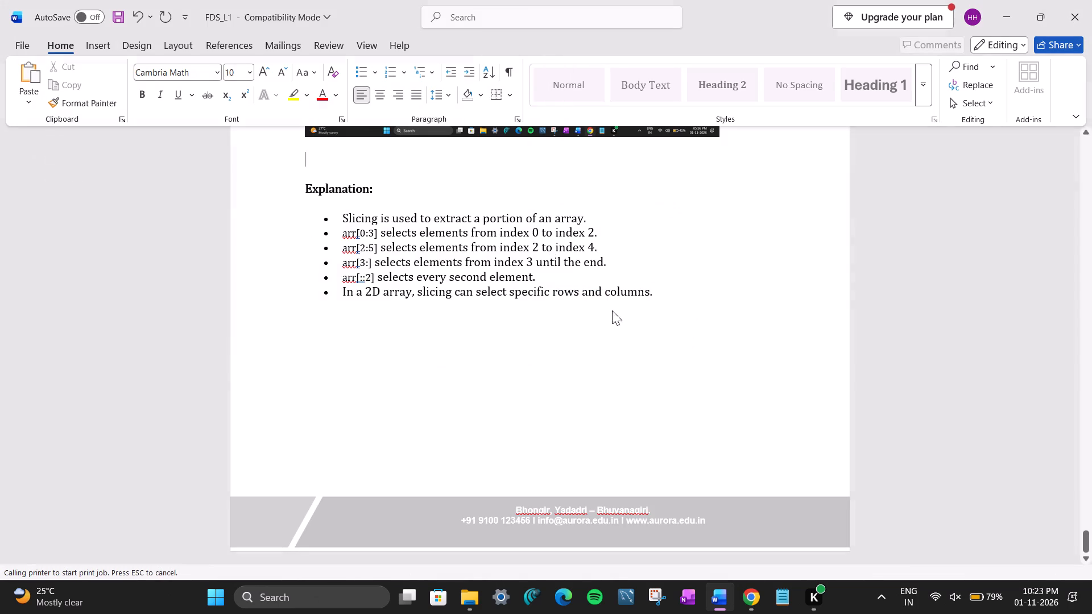
Switch to the Aurora assessments page in Chrome and upload the FDS_LAB_1 PDF as the new Foundations of Data Science Lab Report 1 submission.
click(760, 599)
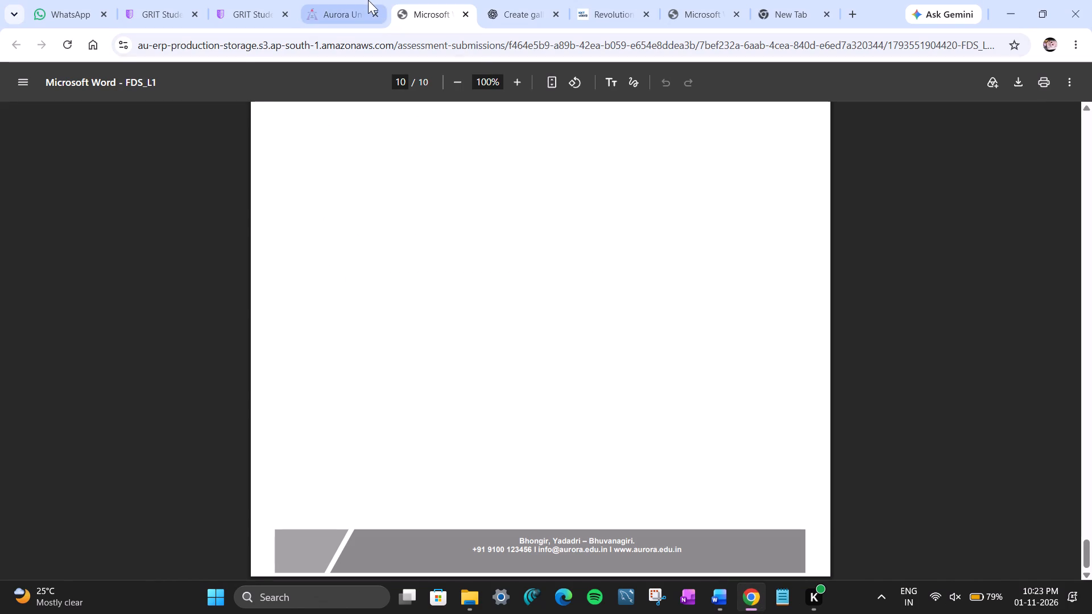
click(368, 0)
click(988, 272)
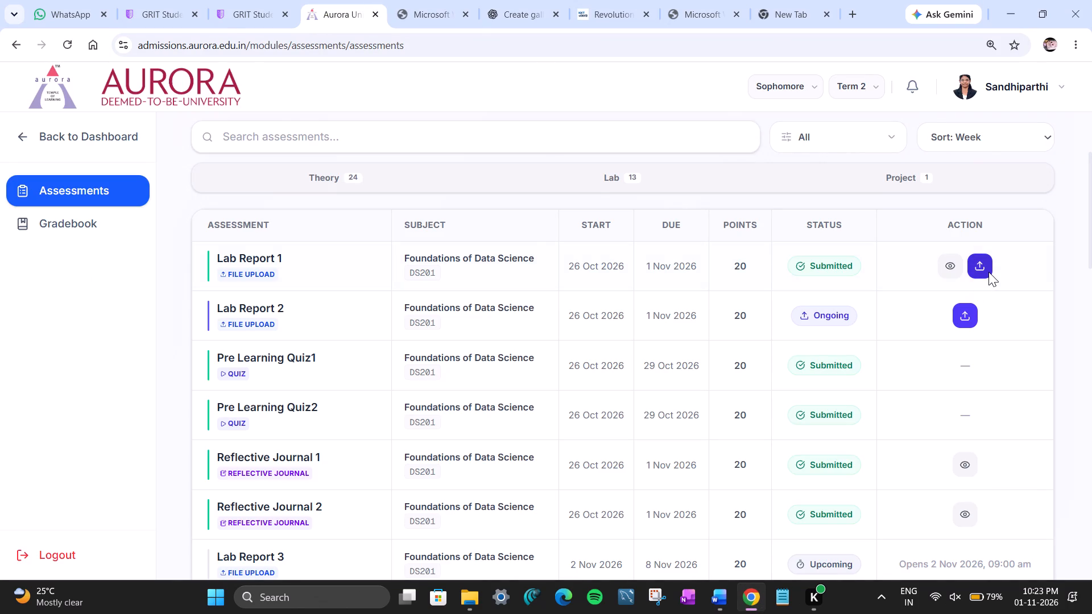
click(242, 112)
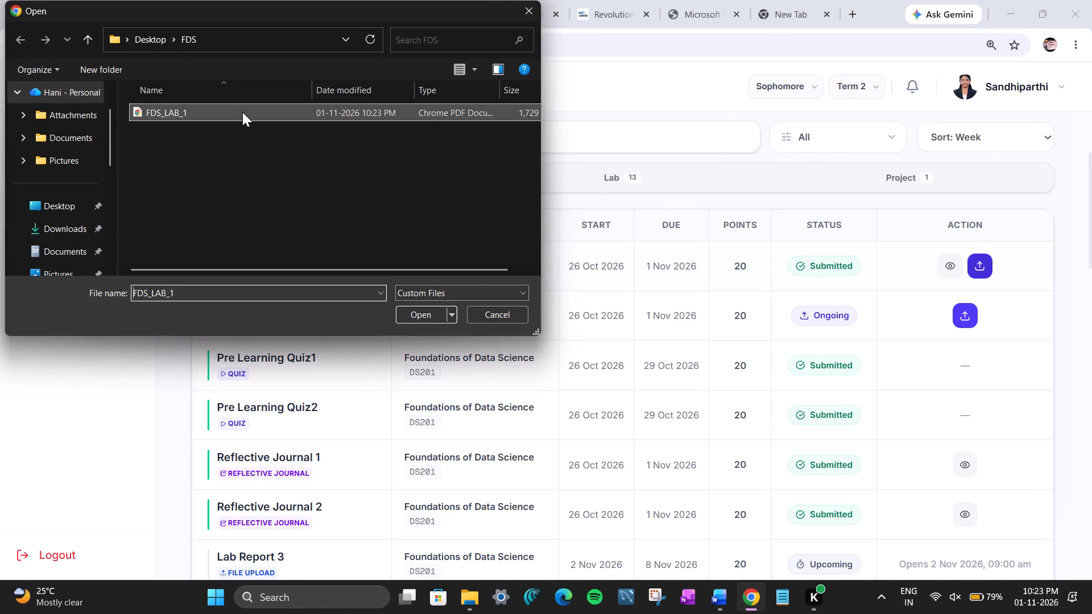
click(415, 320)
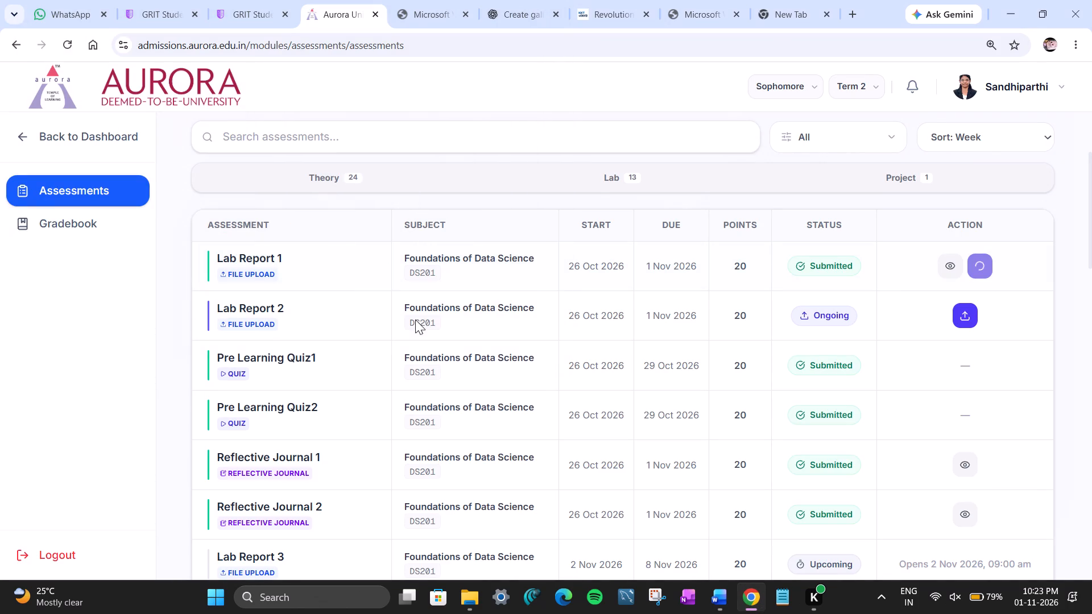
Open the submitted Lab Report 1 file from the Aurora assessments list and examine its screenshots and layout through the last page.
click(944, 264)
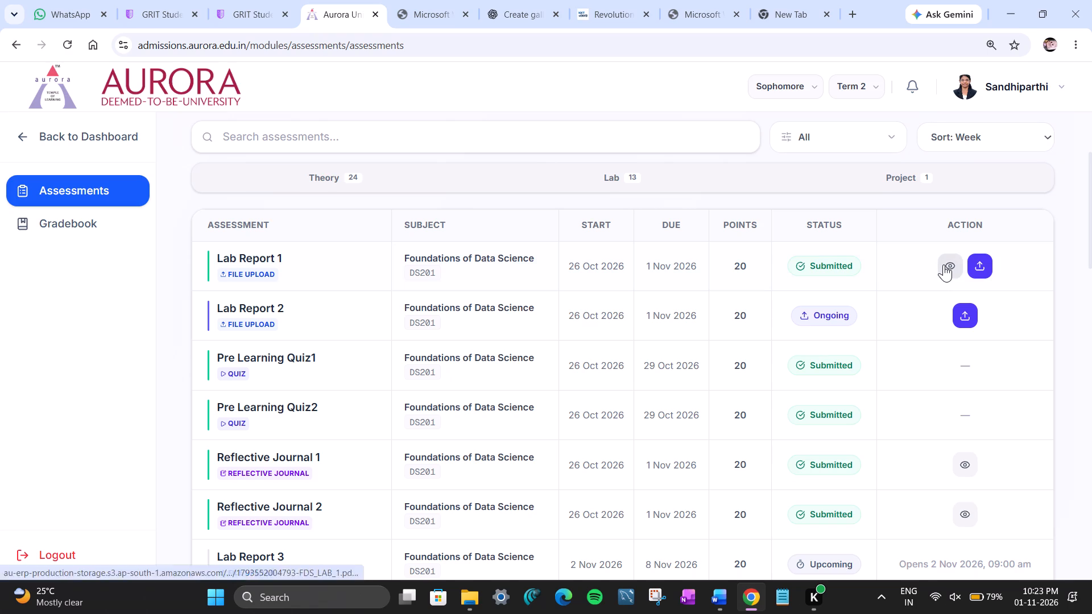
click(500, 14)
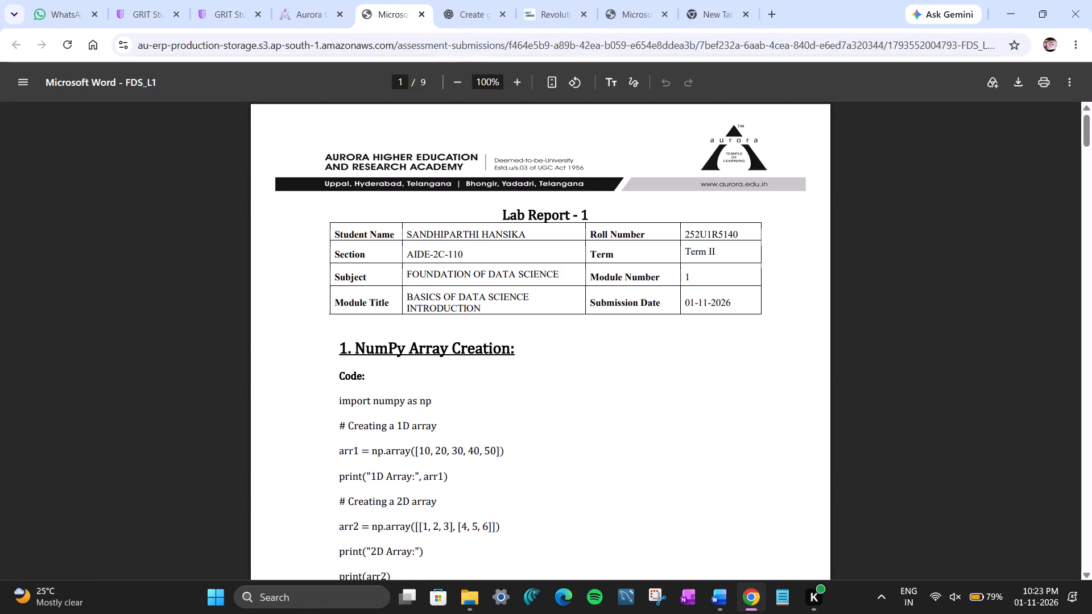
scroll(558, 287, down, 8)
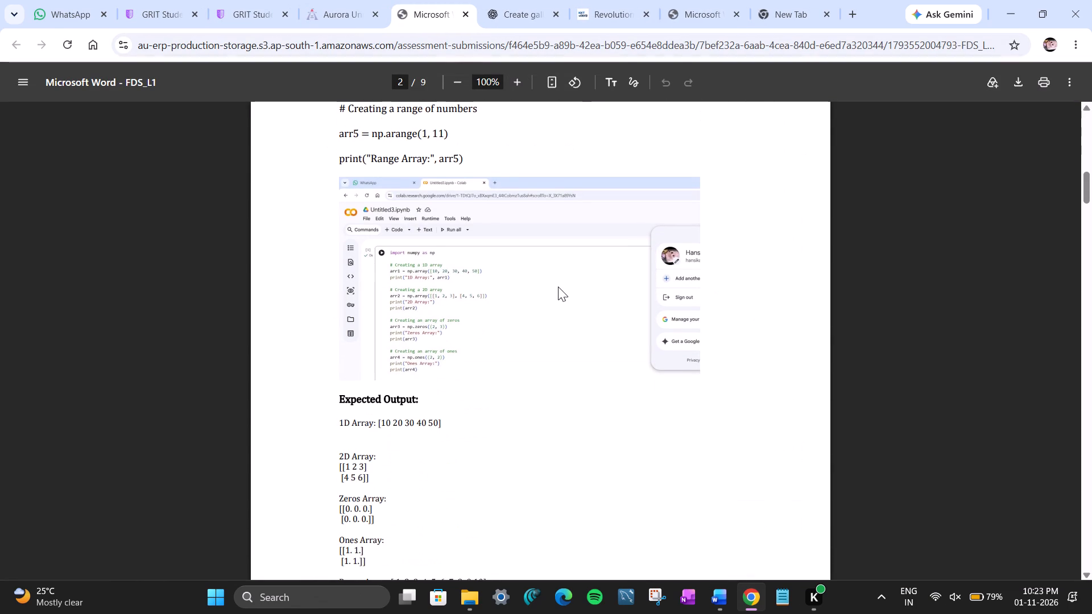
scroll(558, 287, up, 1)
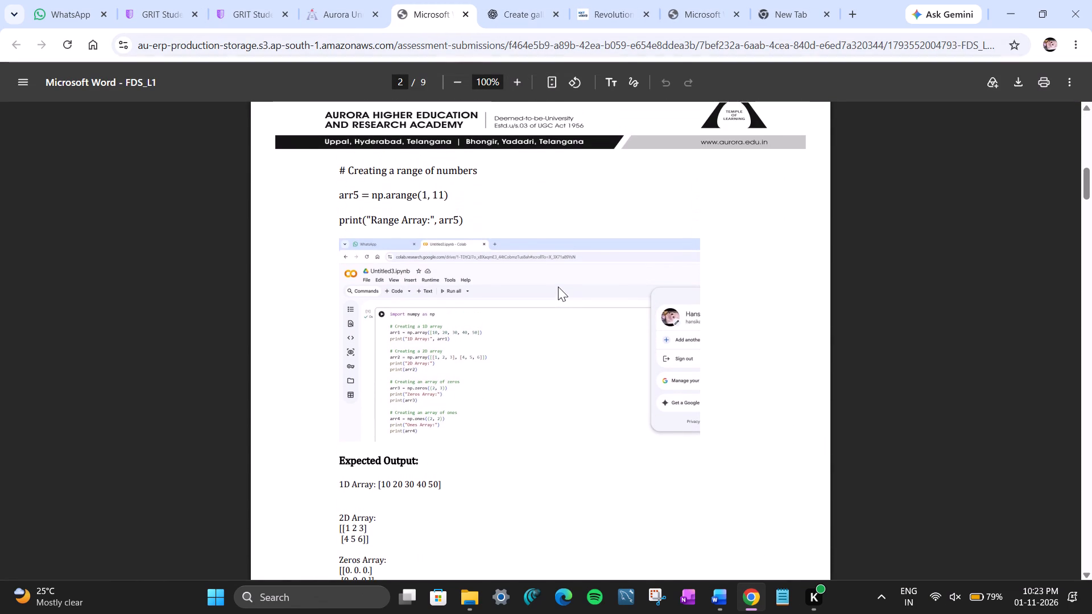
scroll(558, 287, down, 8)
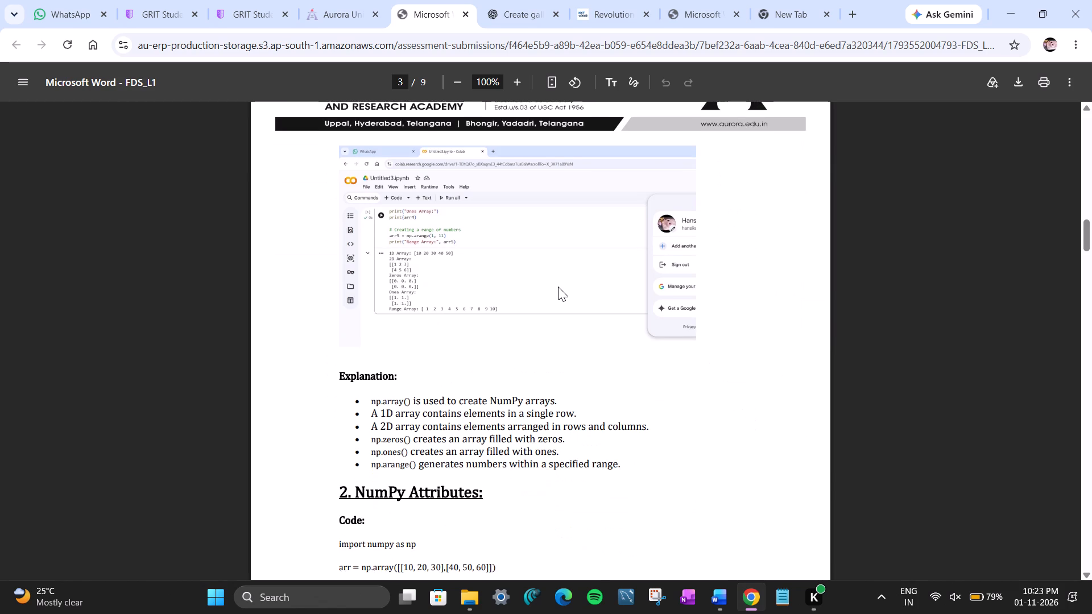
scroll(558, 287, down, 8)
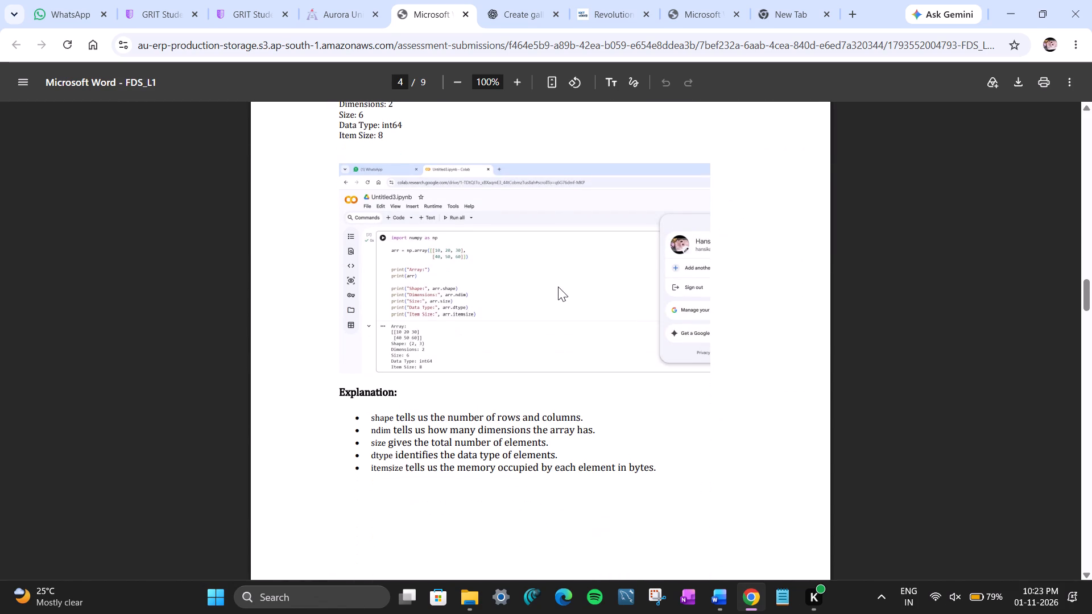
scroll(558, 287, down, 3)
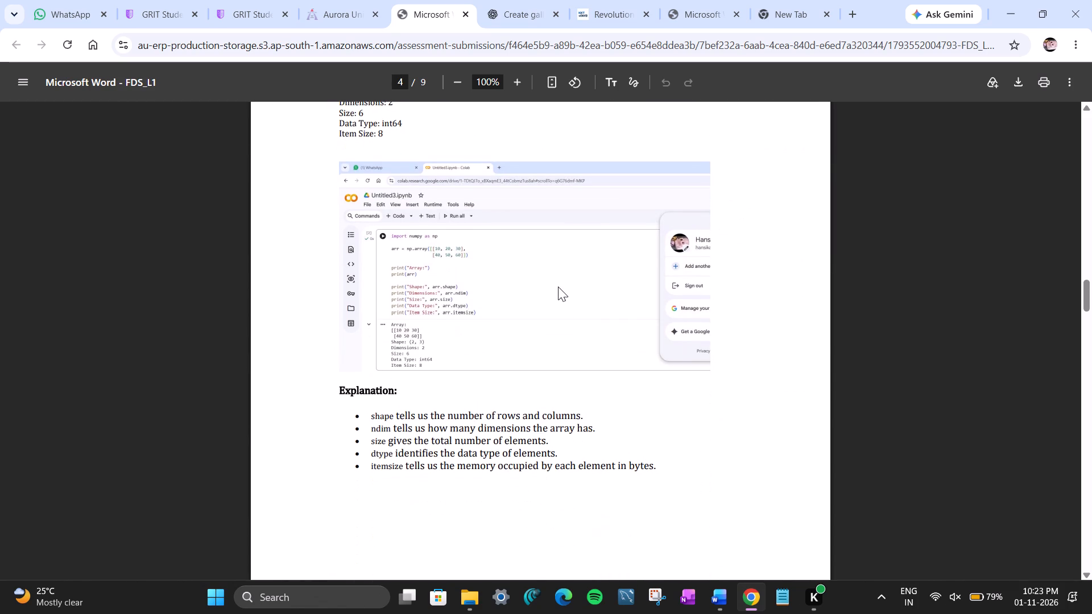
scroll(558, 287, down, 2)
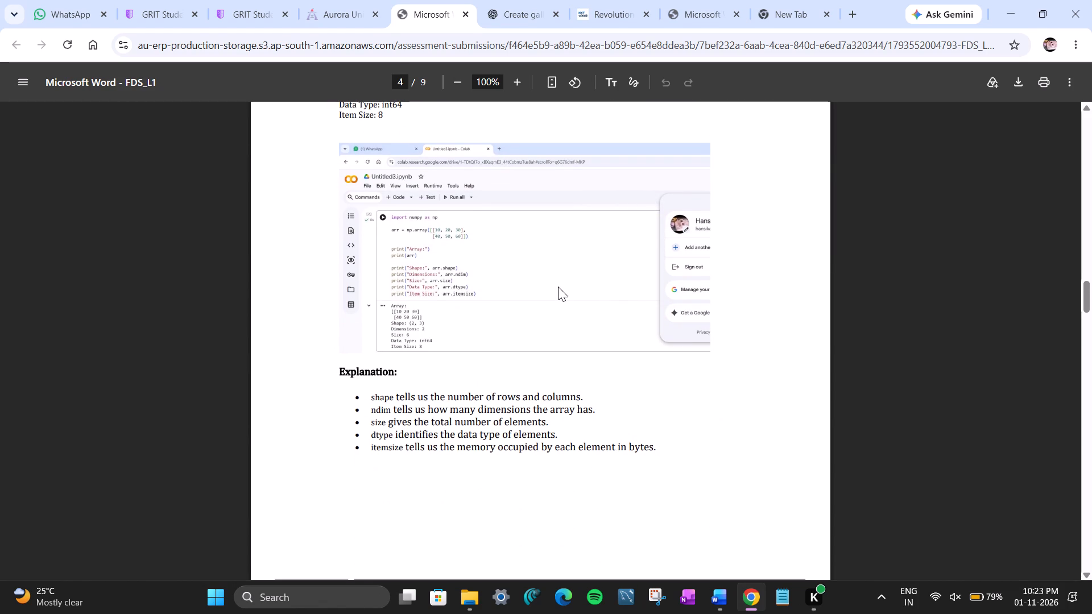
scroll(558, 287, down, 4)
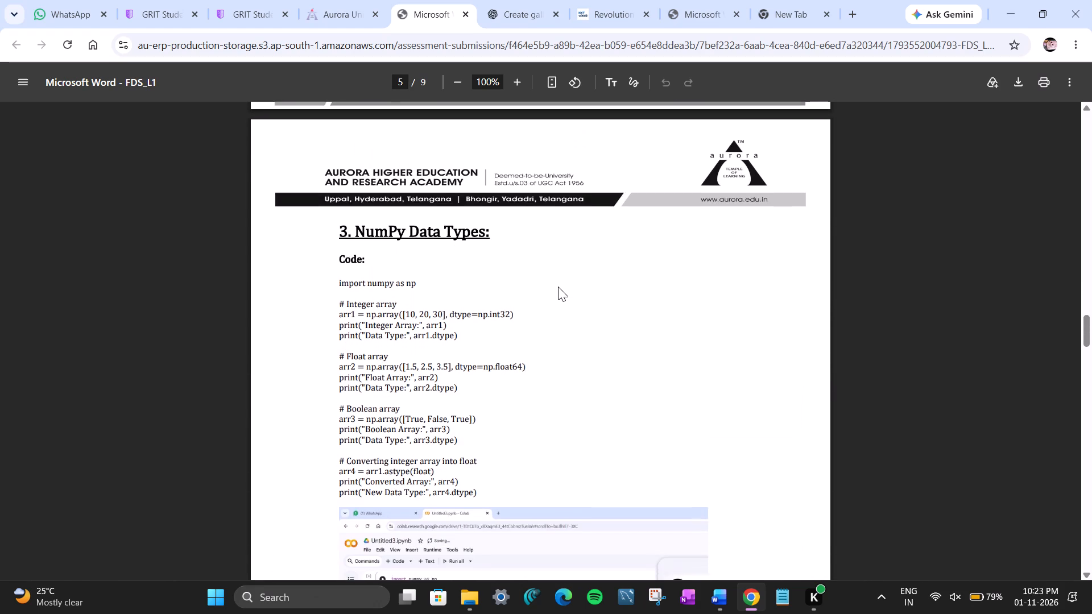
scroll(558, 287, down, 2)
scroll(558, 287, right, 4)
drag(558, 287, 1069, 0)
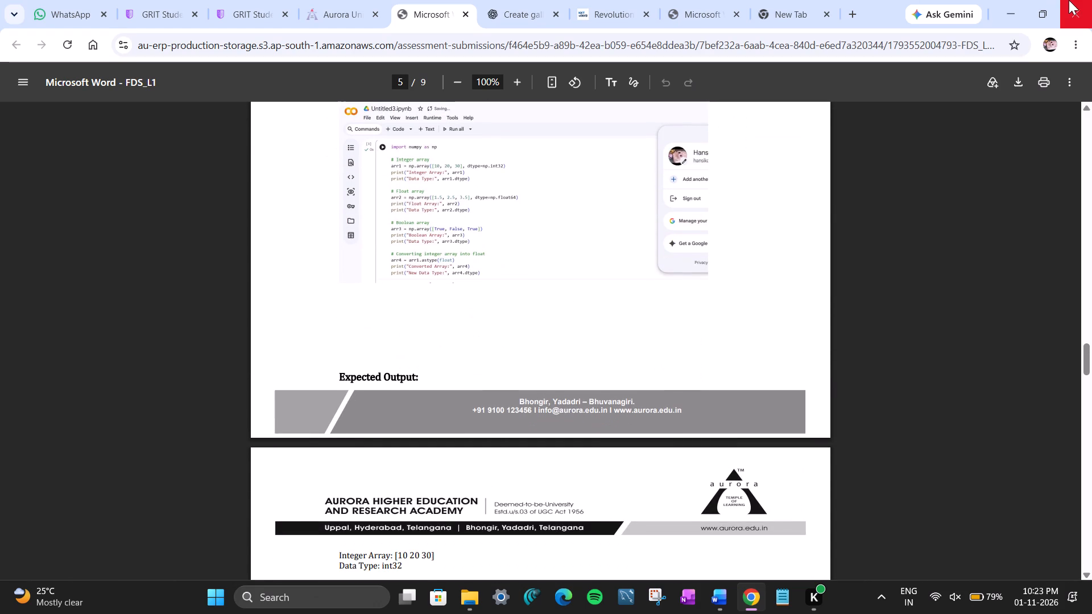
scroll(1069, 0, down, 4)
scroll(766, 255, down, 5)
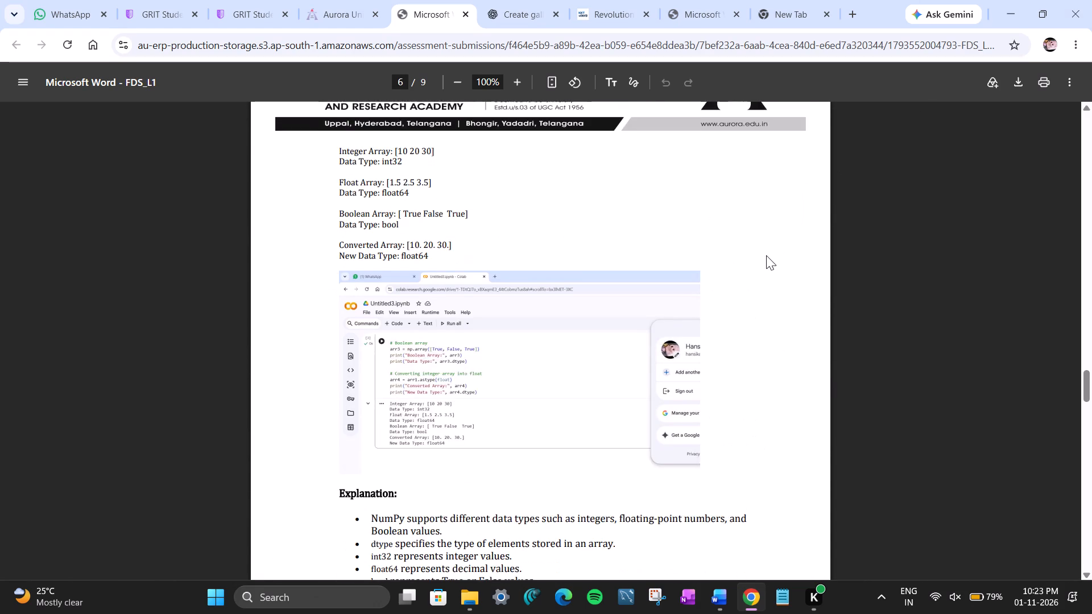
scroll(766, 255, down, 5)
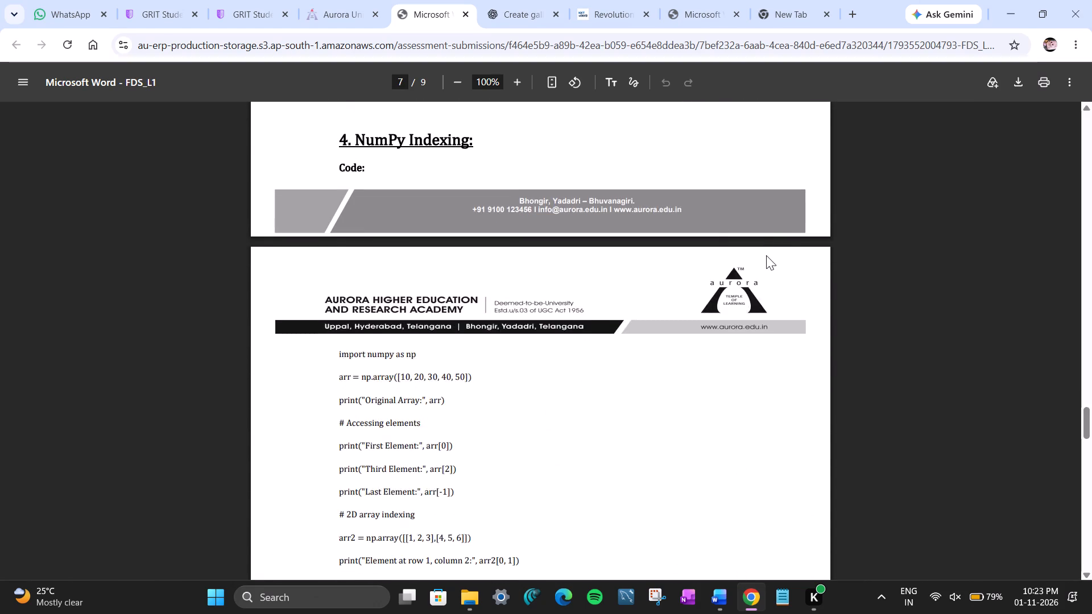
scroll(766, 255, down, 6)
drag(708, 255, 791, 293)
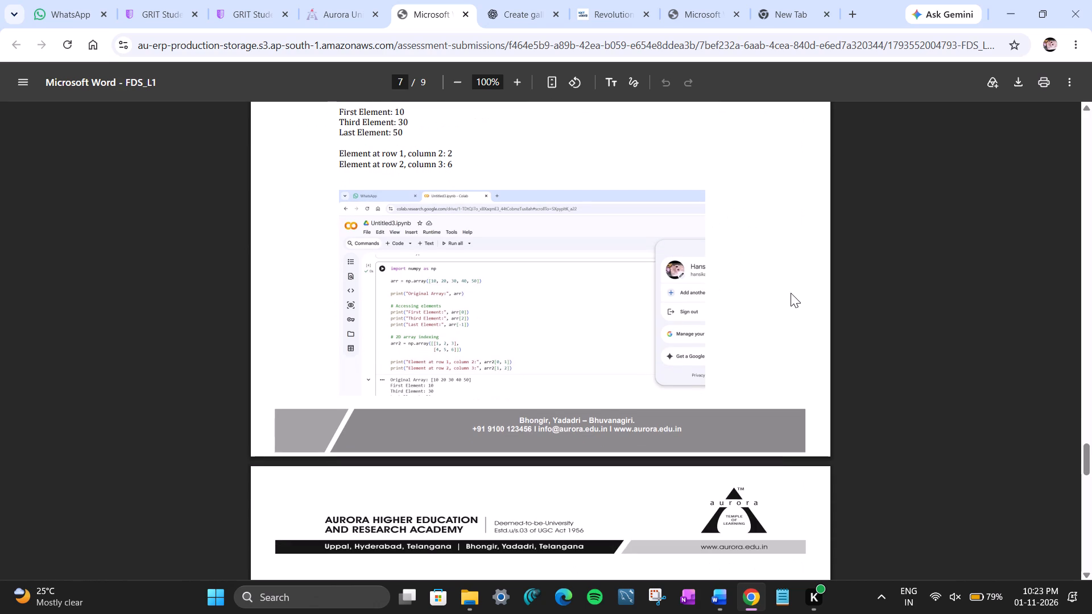
double_click(791, 293)
scroll(694, 270, down, 16)
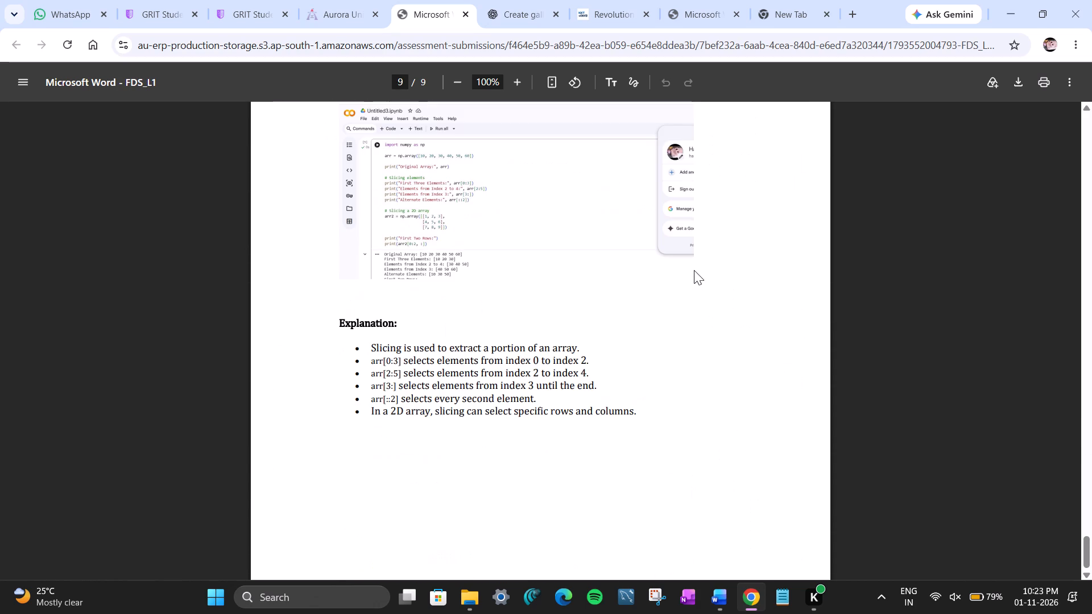
scroll(694, 270, down, 4)
scroll(694, 270, up, 2)
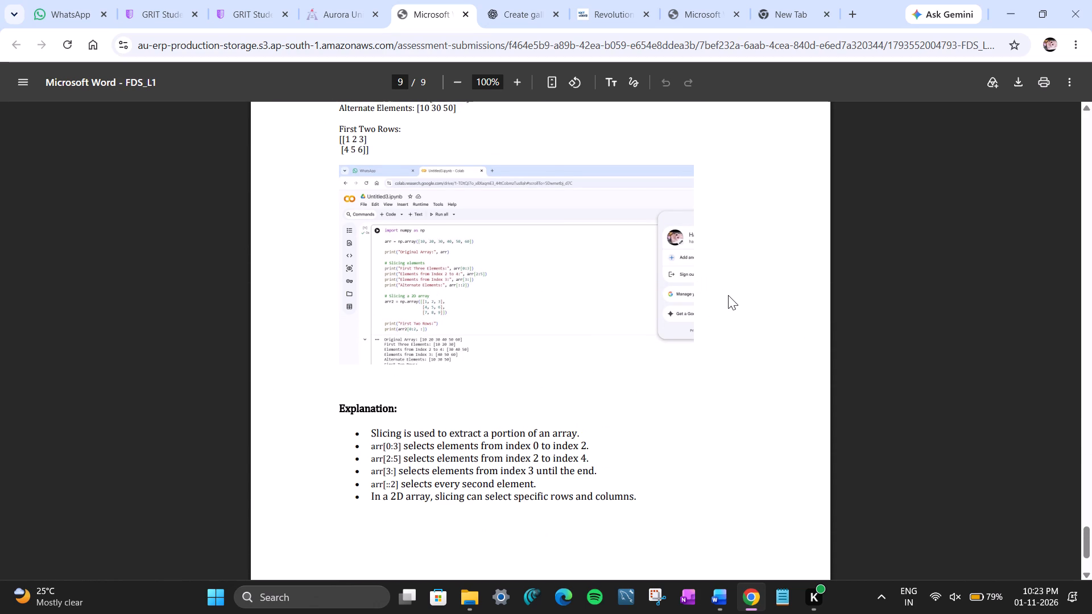
scroll(644, 288, up, 2)
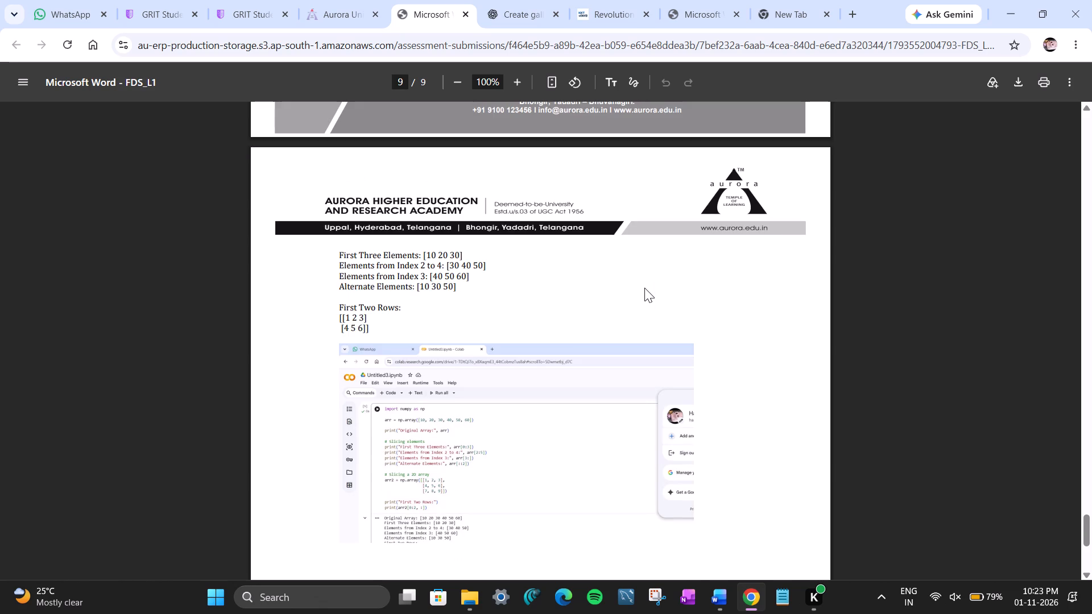
Re-examine the array creation and attributes screenshots on pages 2 to 4 of the submitted PDF, enlarged to 153%.
scroll(644, 288, up, 20)
scroll(644, 288, up, 14)
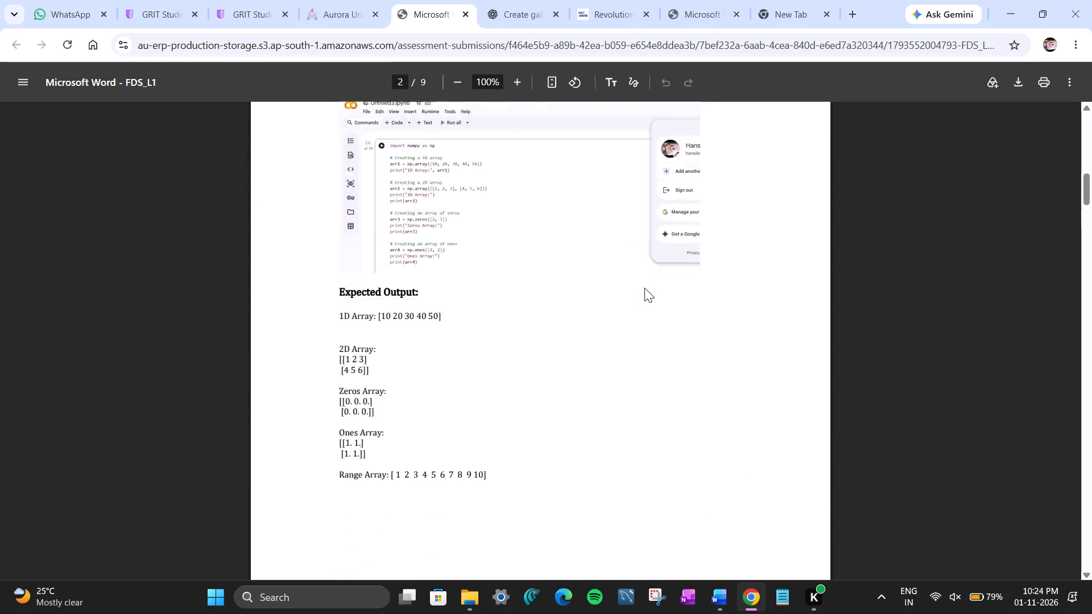
scroll(644, 288, down, 7)
scroll(644, 288, right, 1)
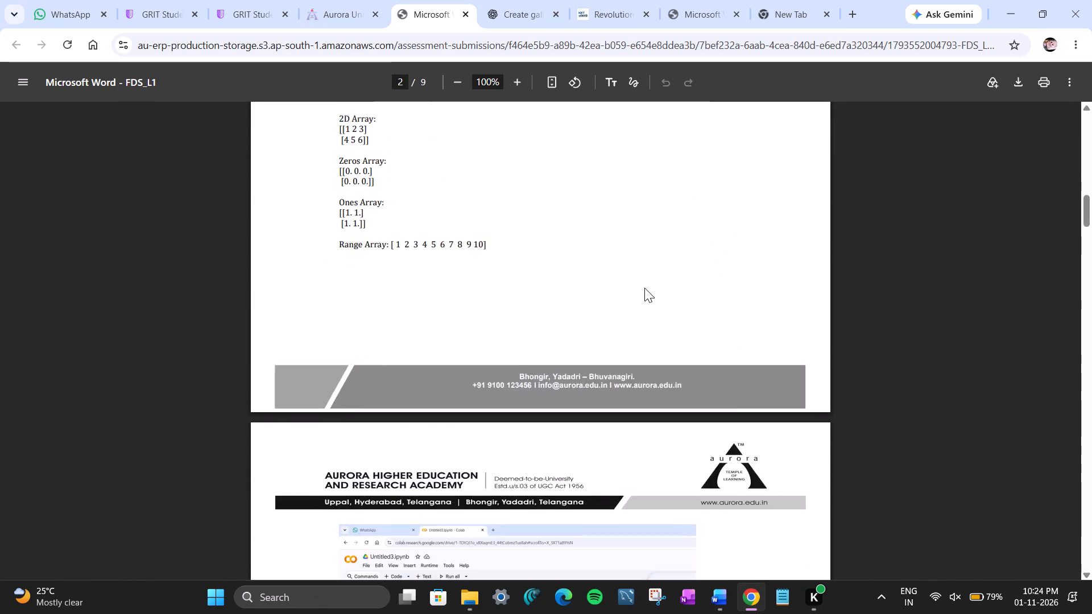
scroll(644, 288, right, 1)
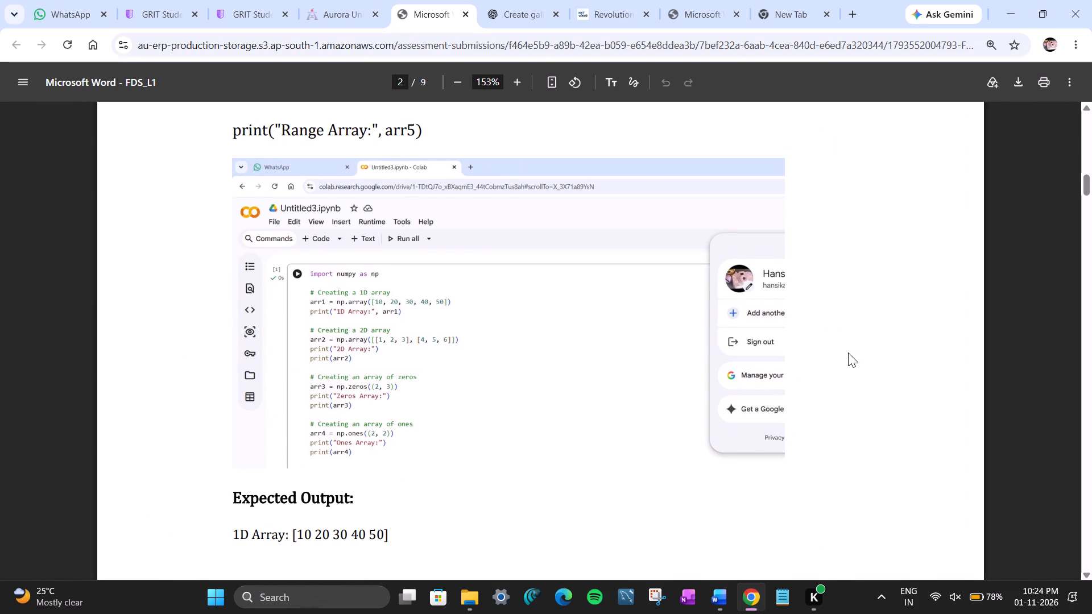
scroll(781, 362, down, 2)
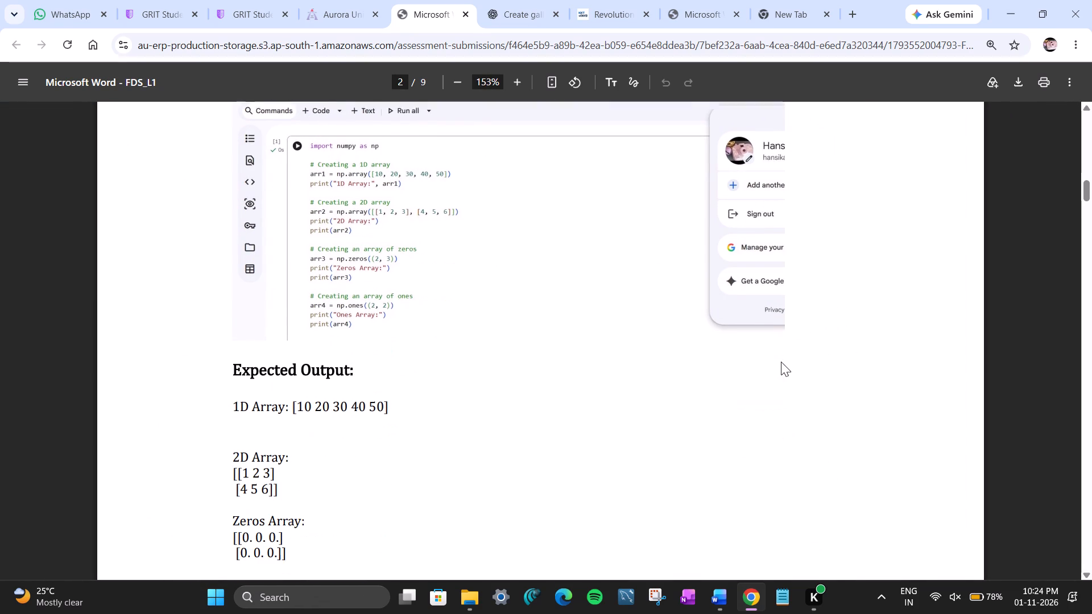
scroll(781, 362, down, 8)
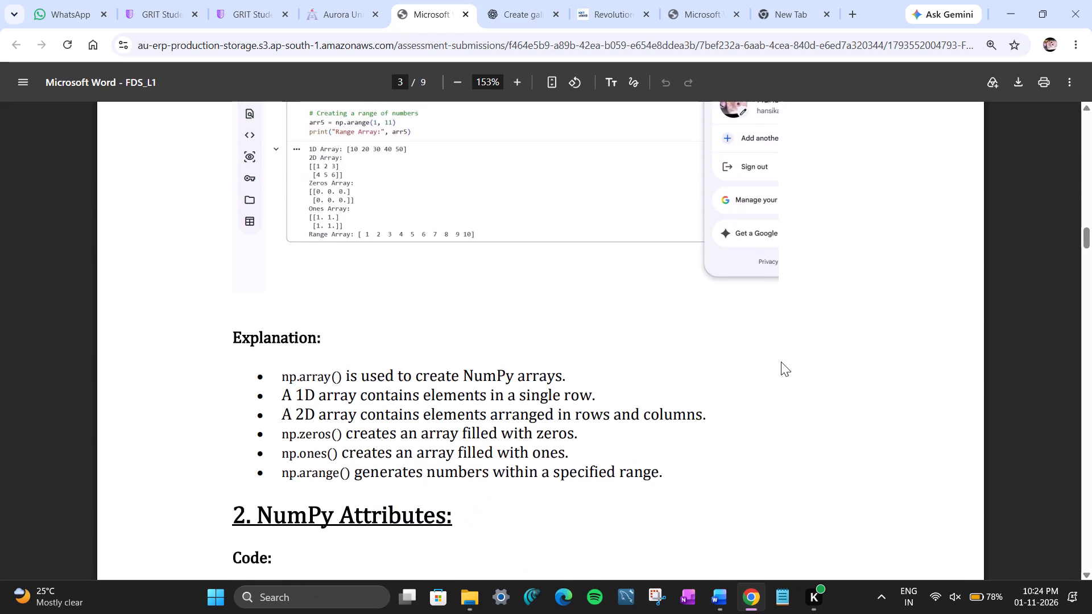
scroll(781, 362, down, 13)
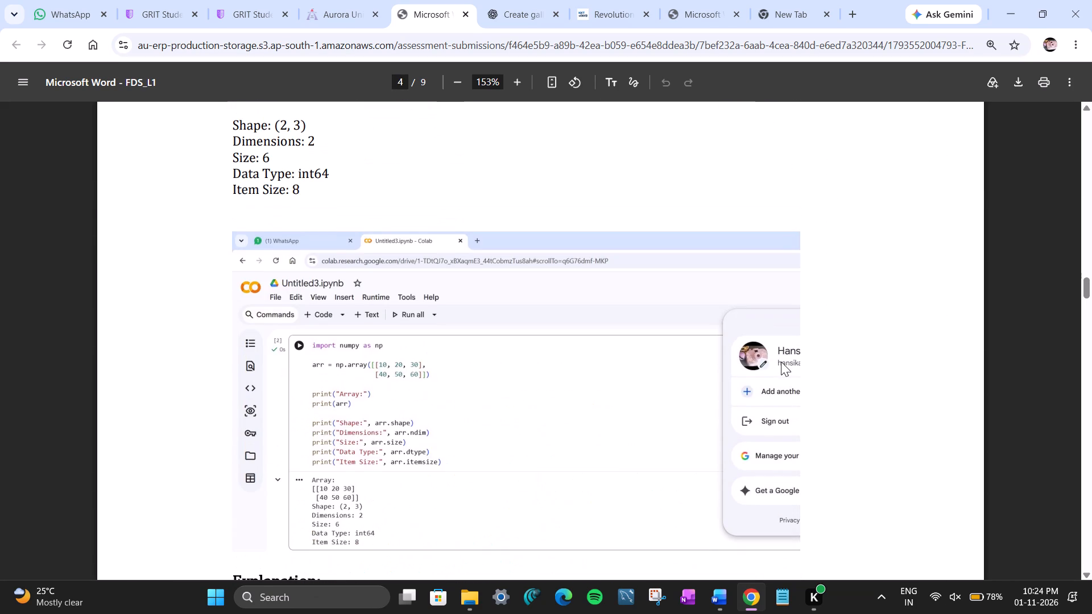
Open the local FDS_LAB_1 PDF from the desktop's FDS folder and check the code screenshot on page 2.
click(465, 613)
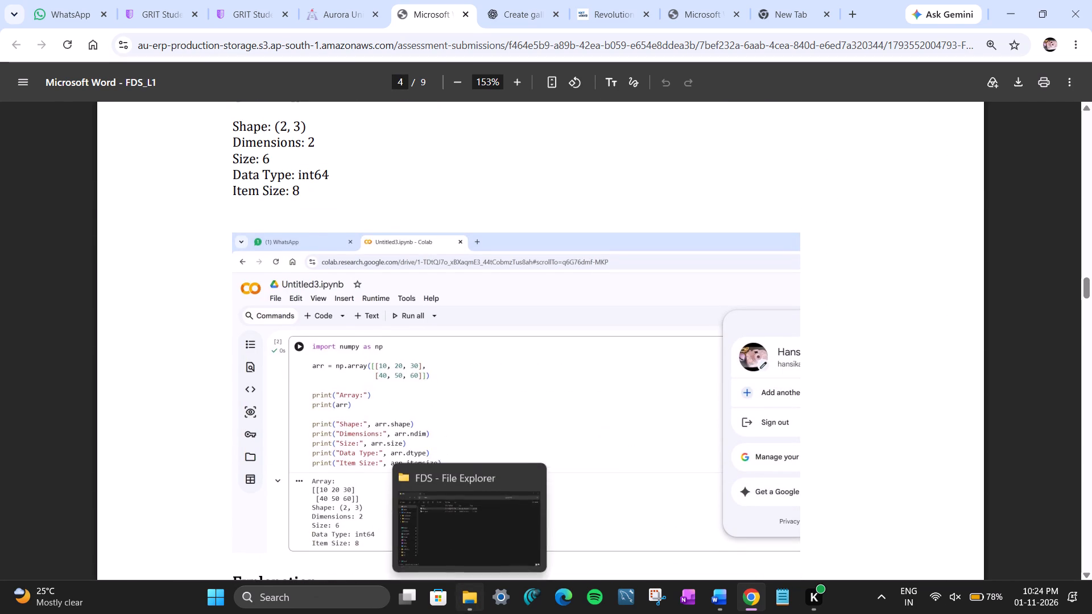
double_click(318, 167)
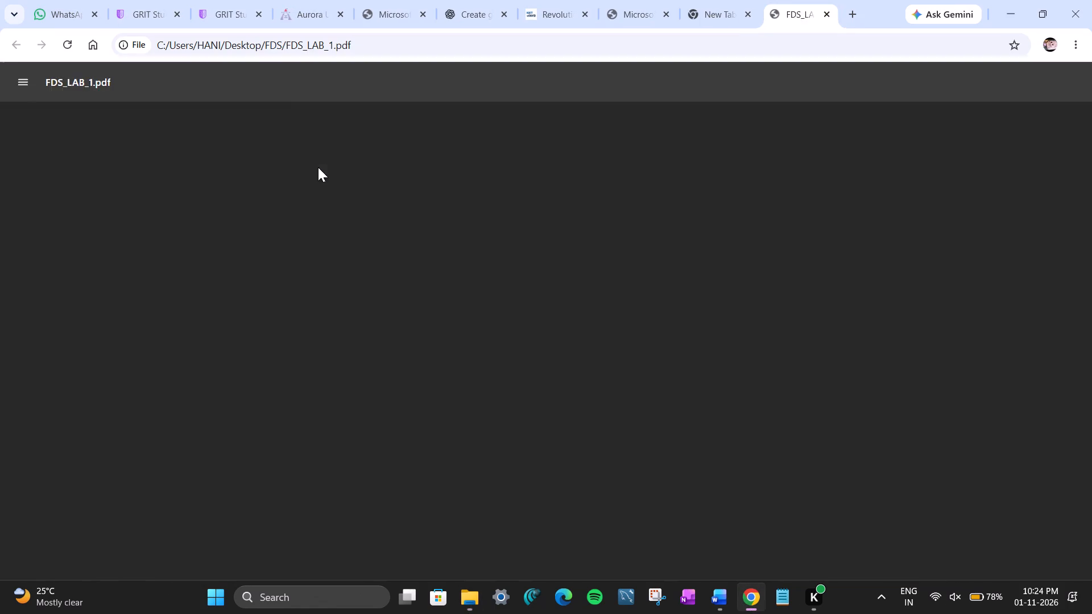
scroll(501, 318, down, 6)
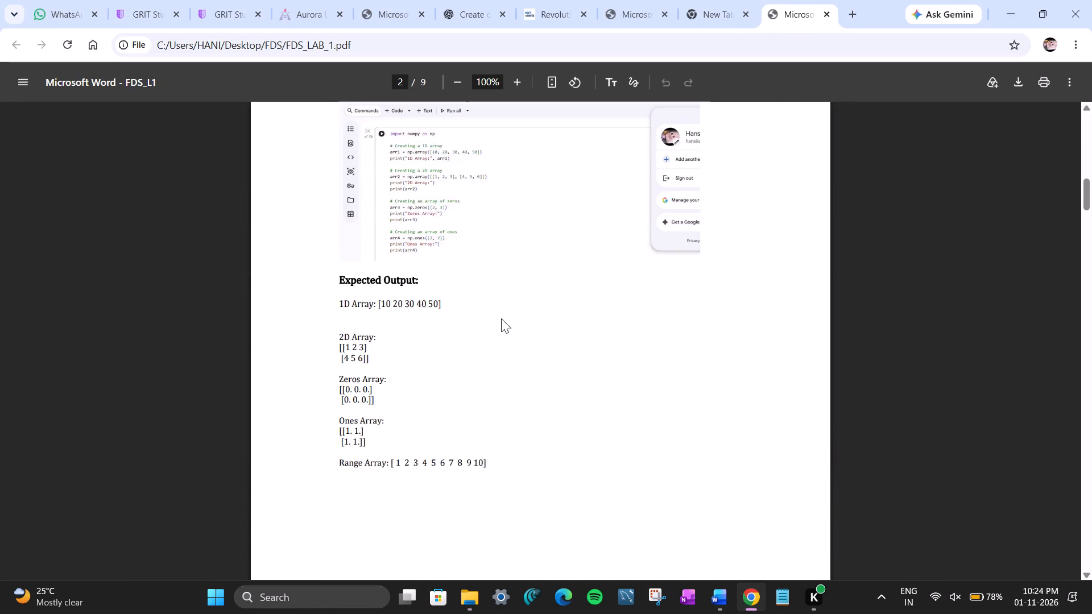
scroll(501, 318, down, 1)
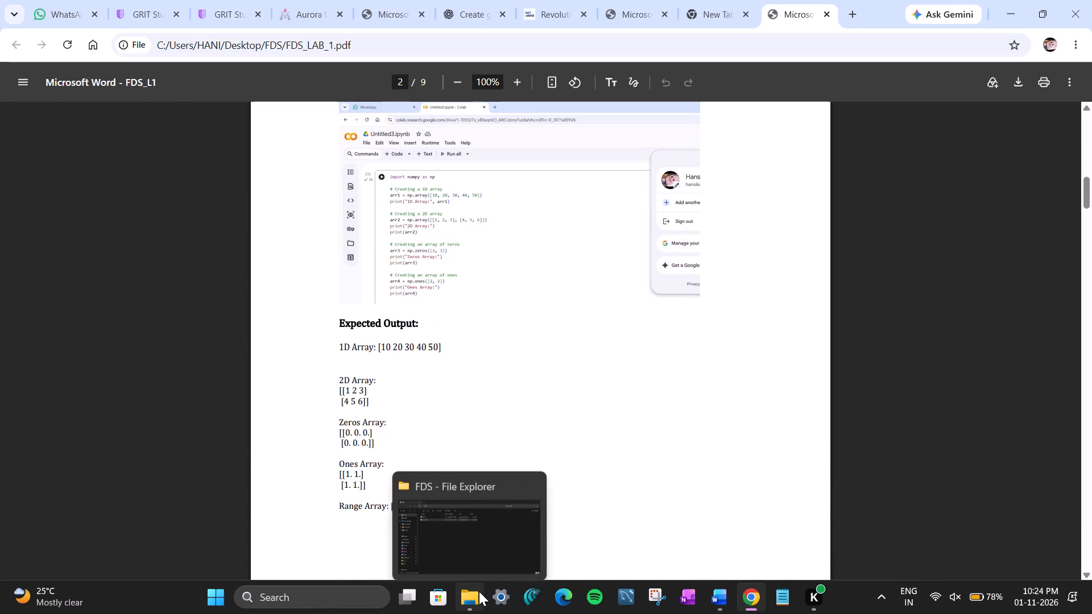
Open the FDS_L1 Word document from the FDS folder and check the NumPy Slicing screenshot on the last page.
click(453, 525)
double_click(274, 138)
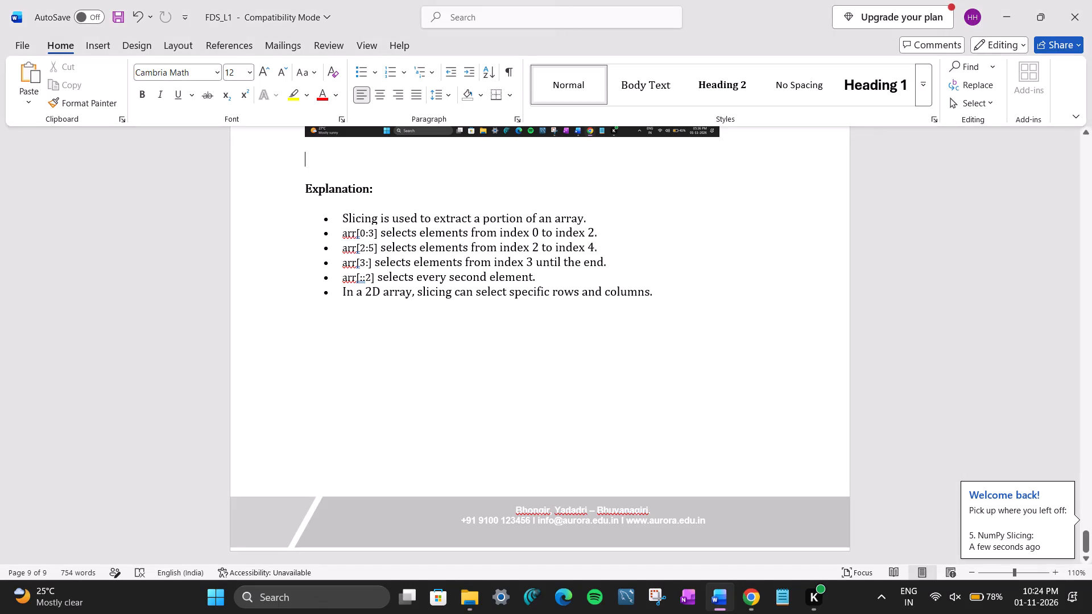
scroll(530, 437, up, 3)
scroll(530, 437, down, 2)
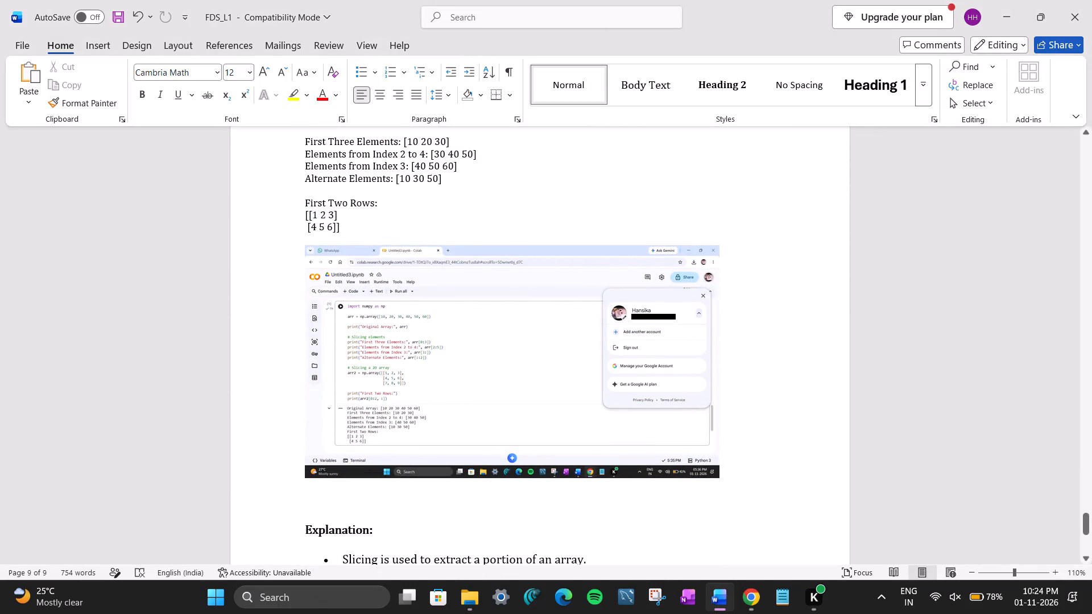
Open the border settings of the NumPy Slicing screenshot, apply them with the None setting, and deselect the picture.
click(623, 387)
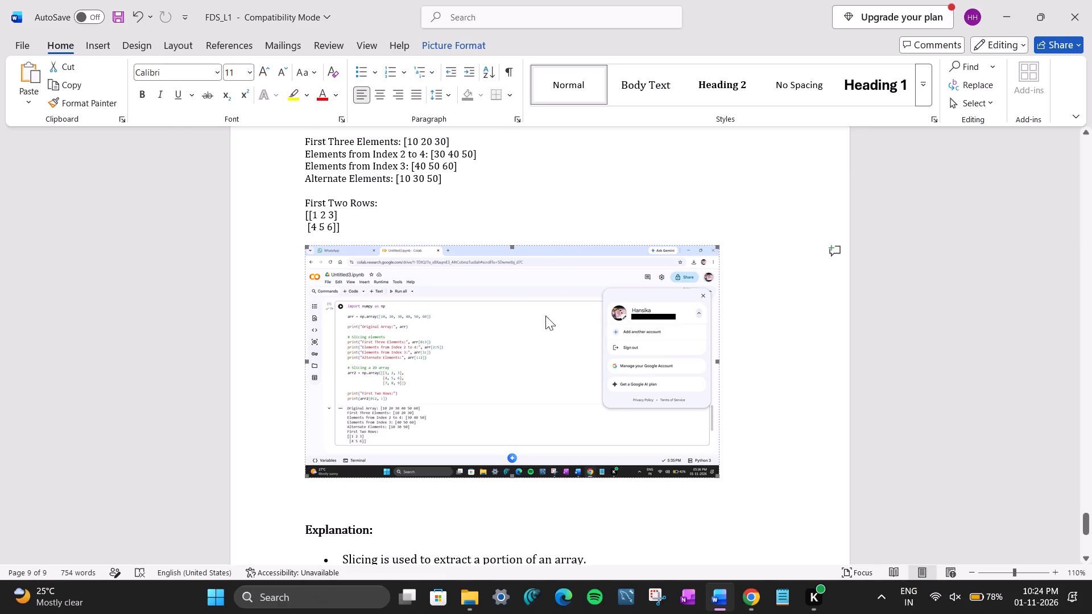
right_click(584, 357)
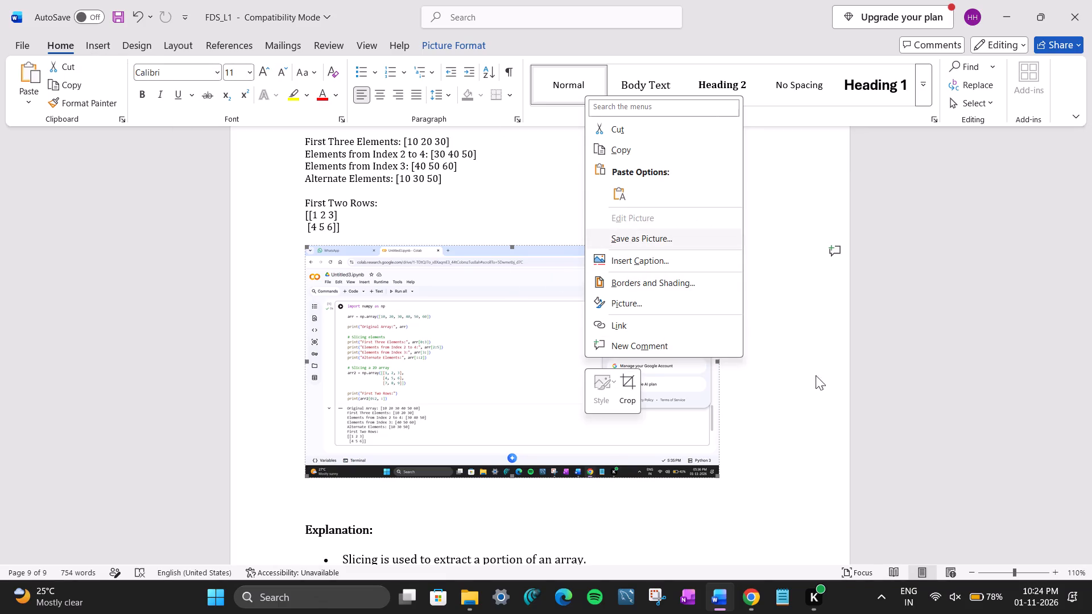
click(678, 281)
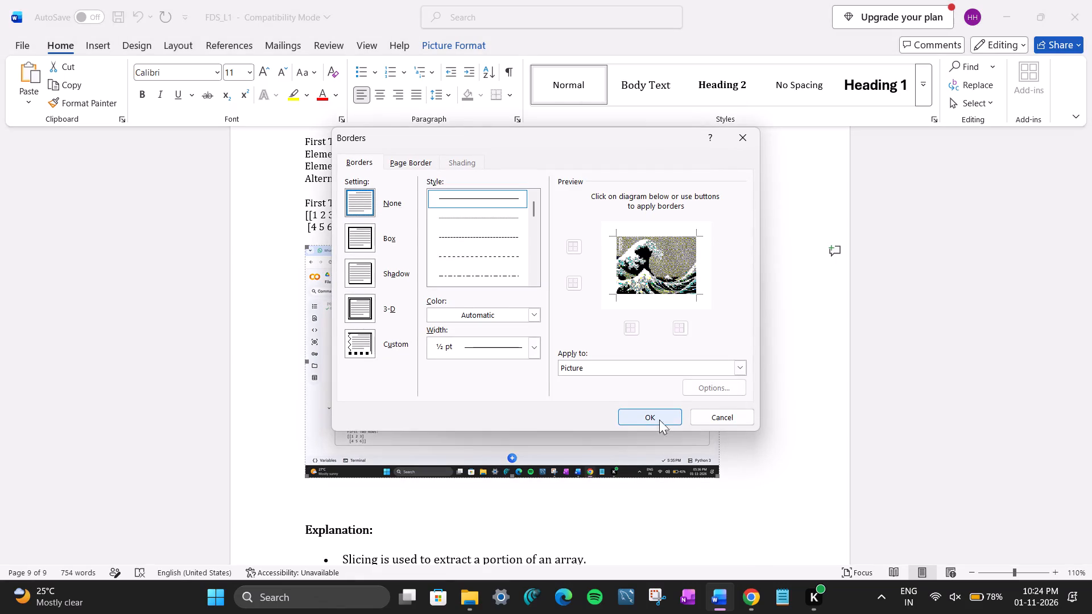
click(652, 425)
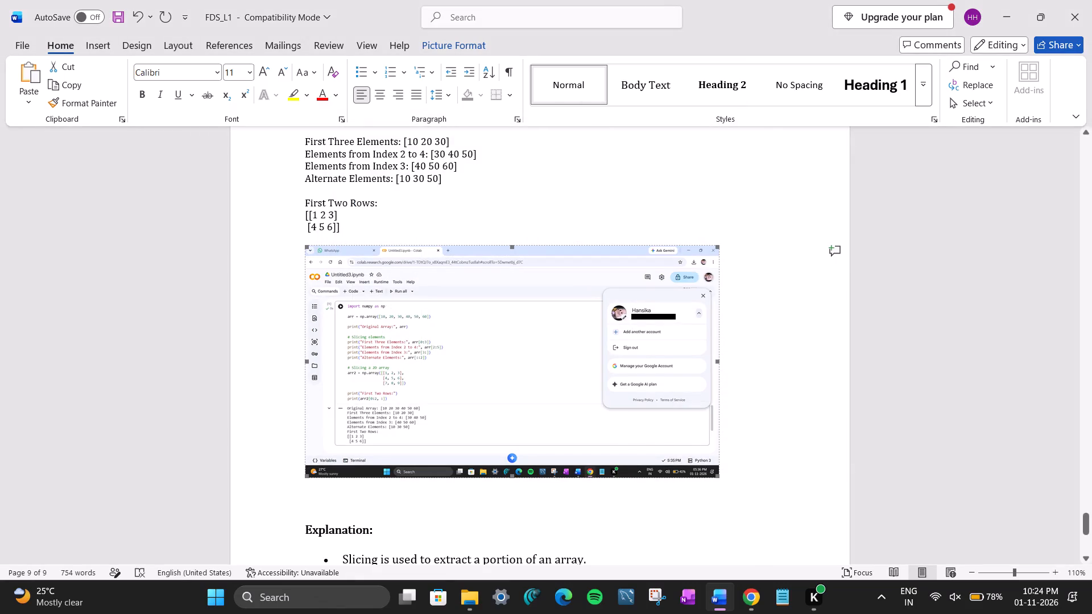
click(857, 389)
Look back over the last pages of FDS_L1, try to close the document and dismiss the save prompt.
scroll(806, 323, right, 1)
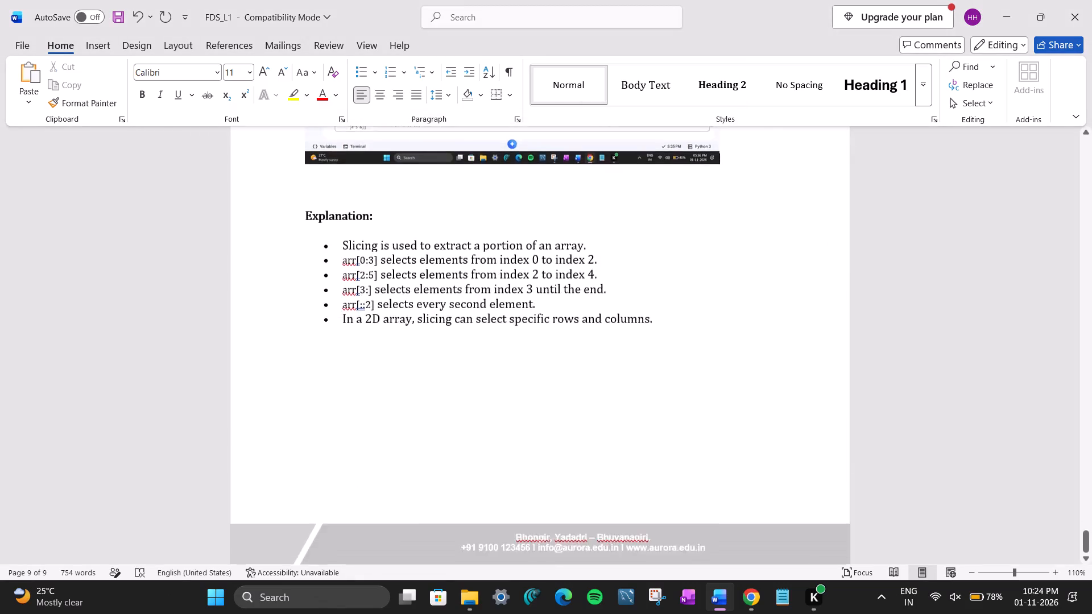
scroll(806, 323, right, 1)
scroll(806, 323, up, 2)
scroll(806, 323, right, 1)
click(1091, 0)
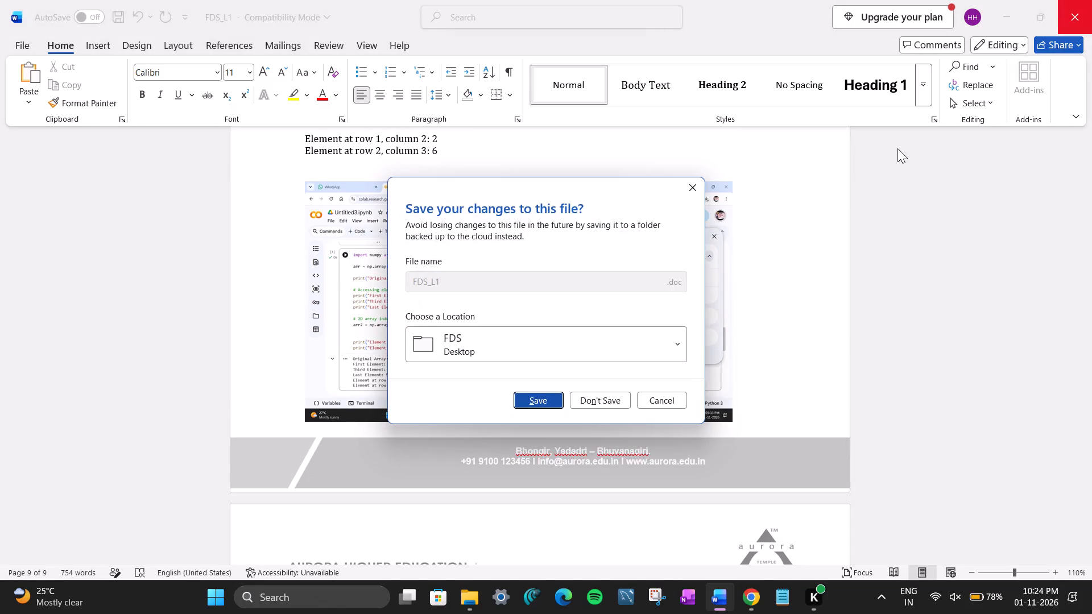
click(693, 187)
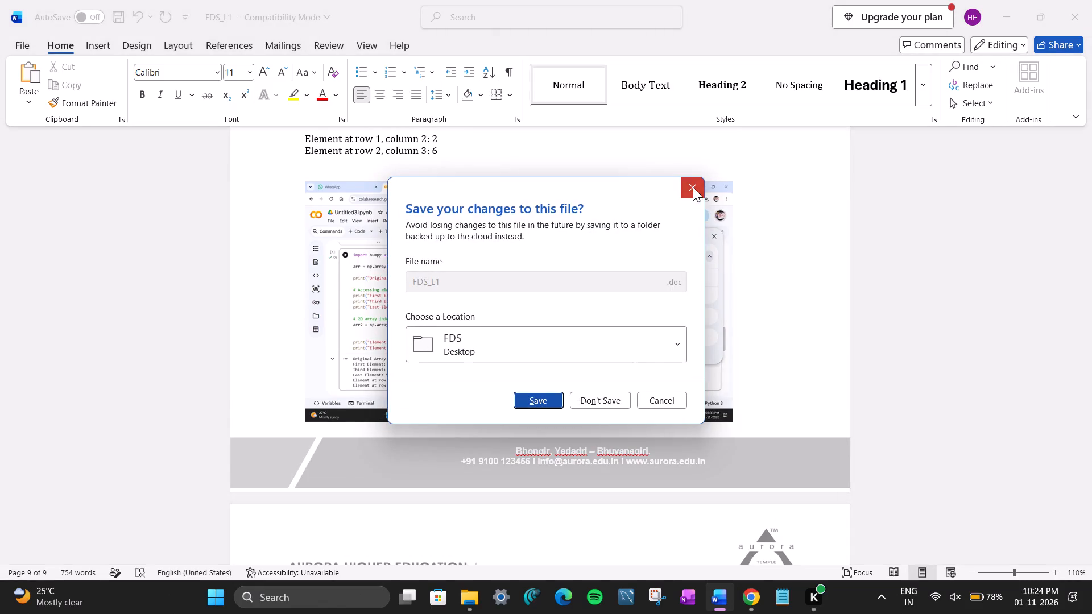
Review the FDS_L1 Word document from the Lab Report - 1 title page to the last page, checking the screenshots.
scroll(693, 187, up, 20)
scroll(693, 187, up, 5)
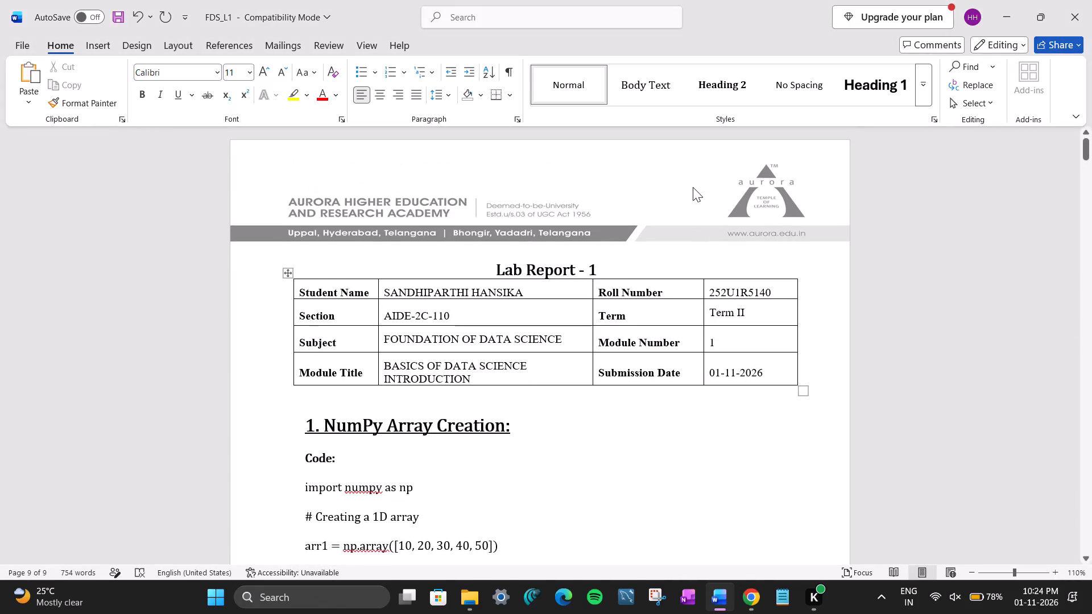
scroll(693, 187, up, 3)
scroll(773, 434, down, 1)
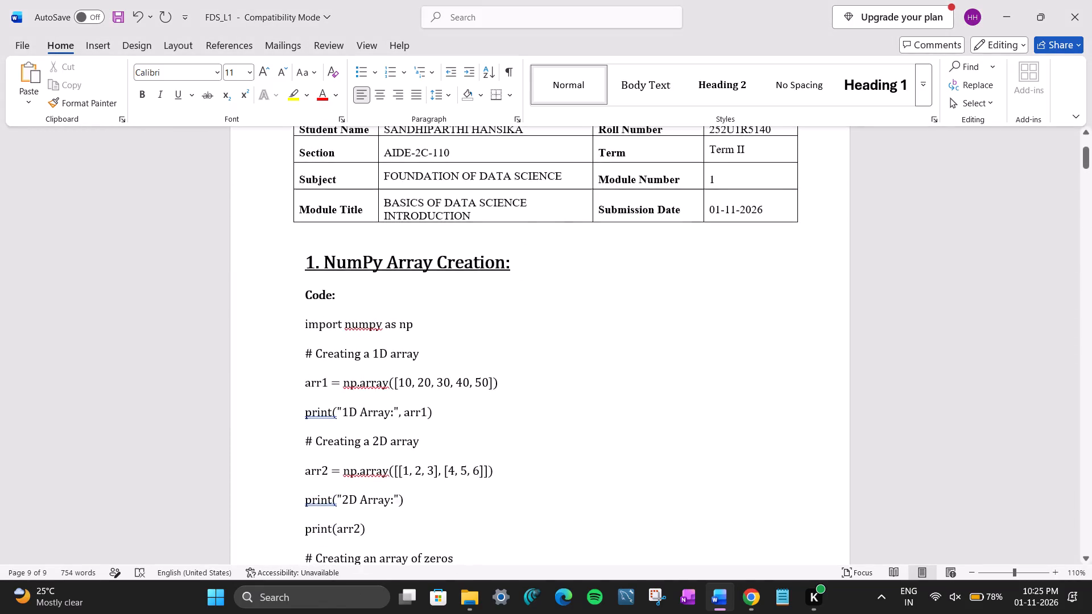
scroll(773, 434, down, 11)
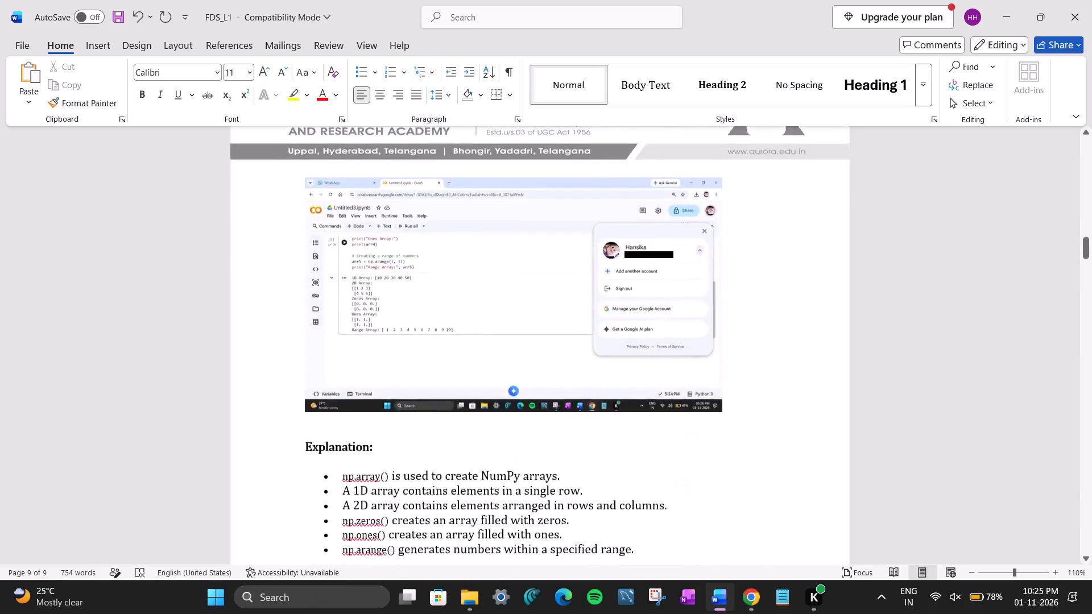
scroll(773, 434, down, 20)
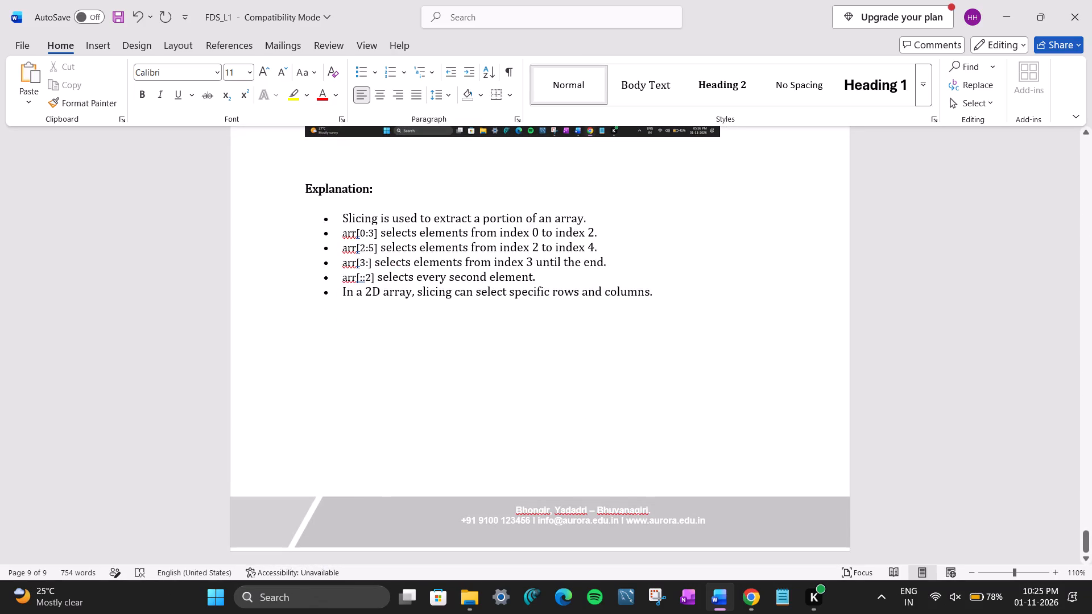
Print the FDS_L1 document to a PDF named FDS_LAB_REPORT1 in the desktop's FDS folder.
key(ctrl+p)
click(167, 104)
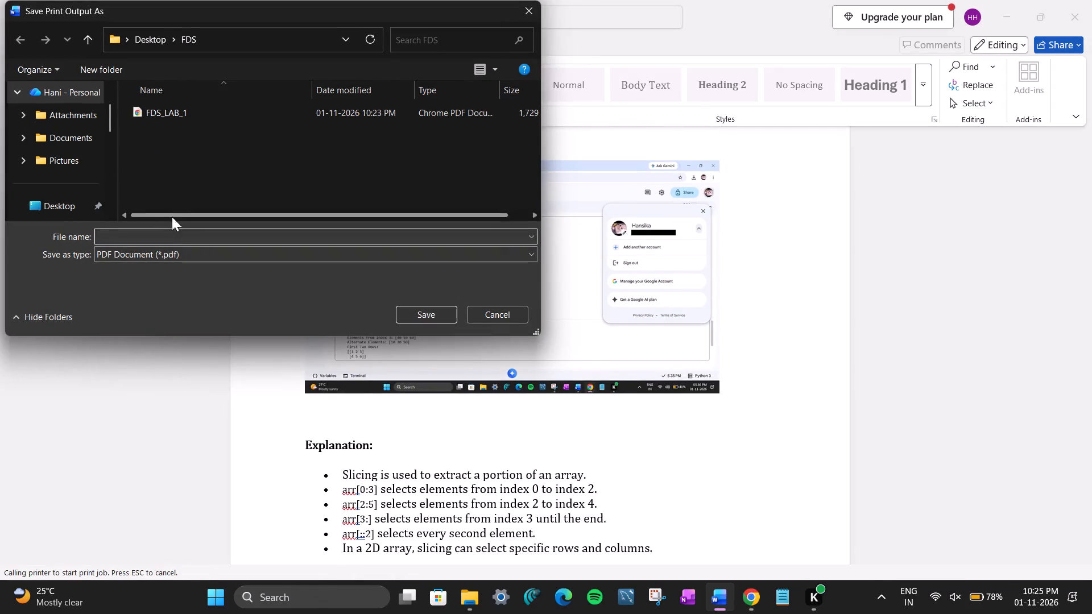
text(FDS)
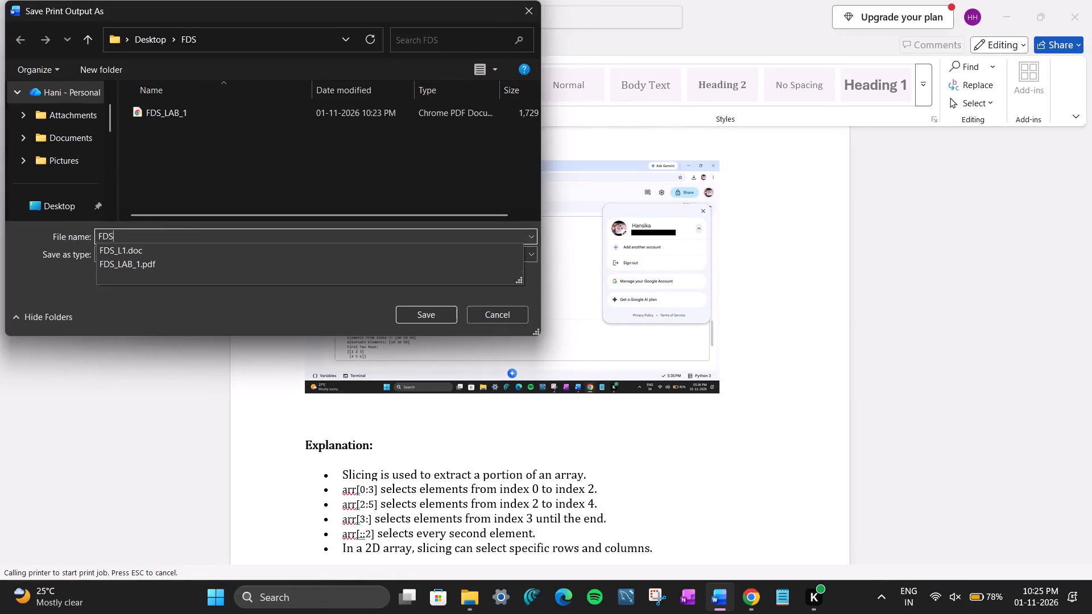
text(_L)
text(AB)
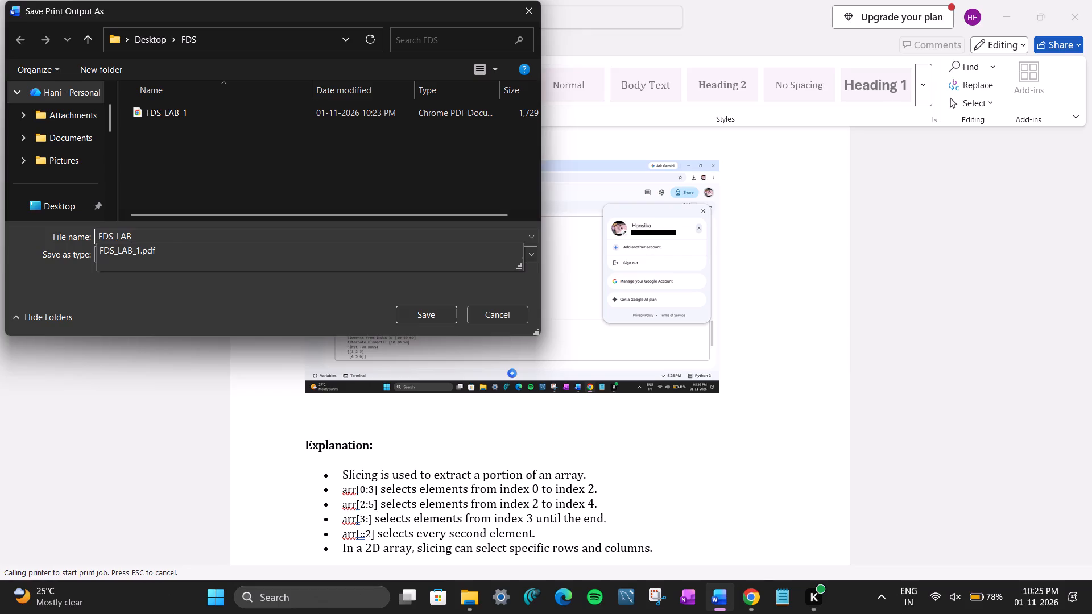
text(_REPORT1)
key(Return)
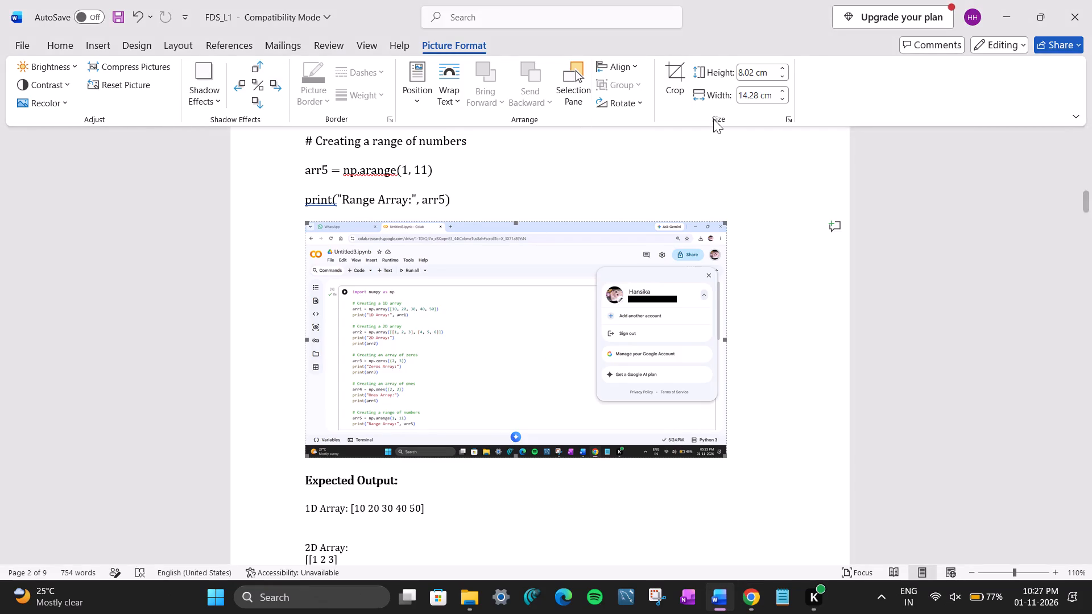
click(789, 118)
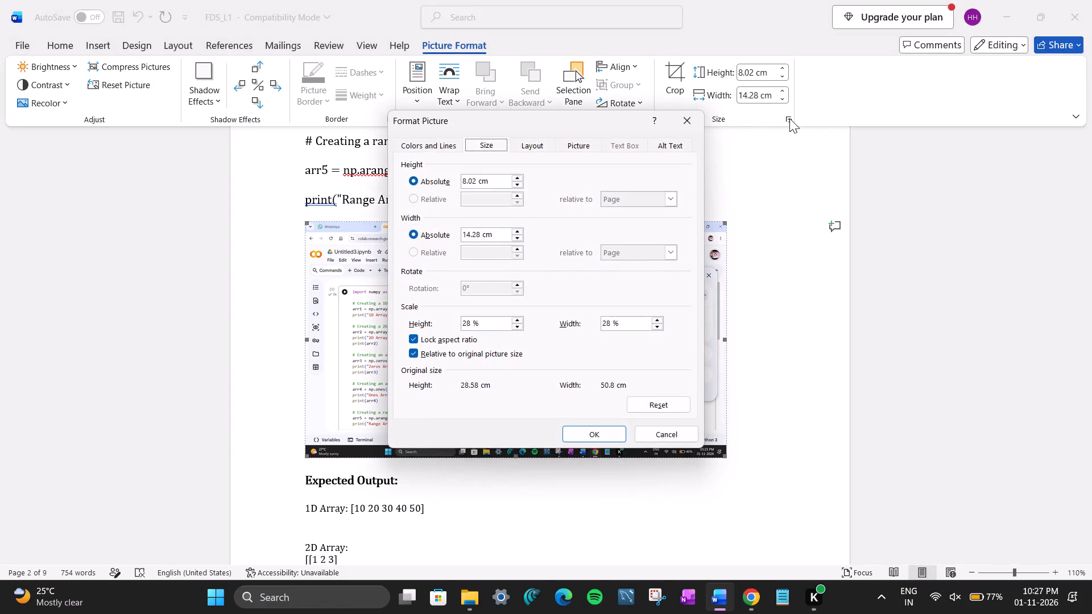
click(691, 123)
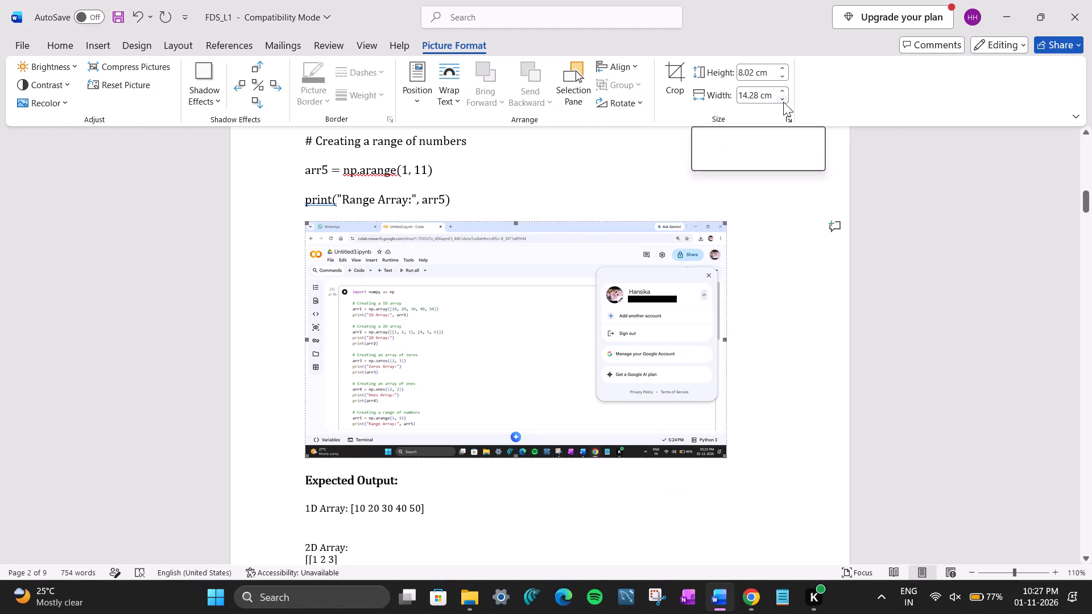
click(783, 93)
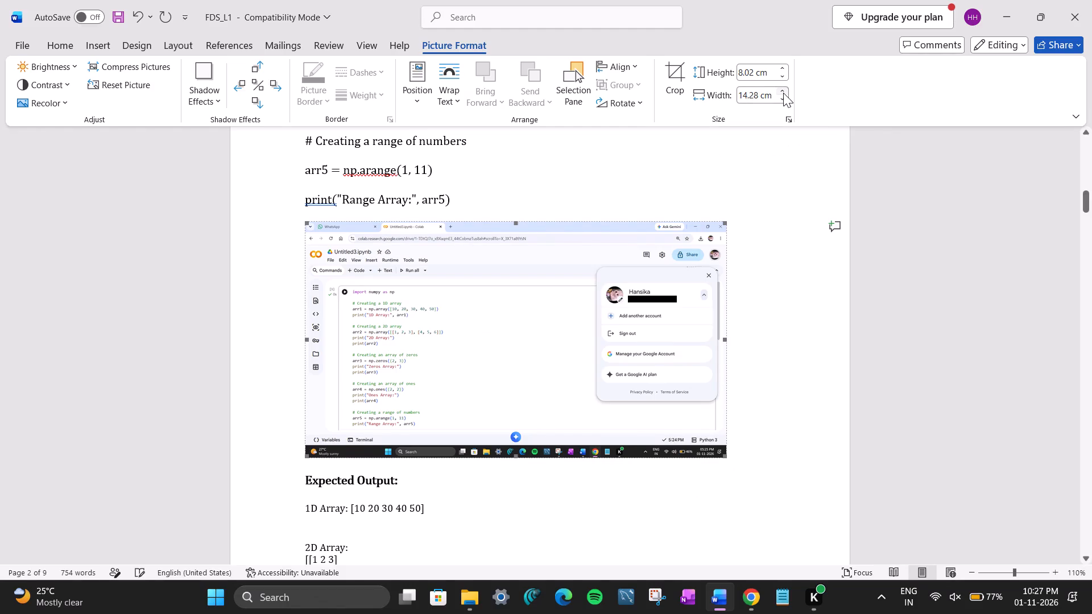
click(783, 93)
triple_click(783, 93)
click(783, 93)
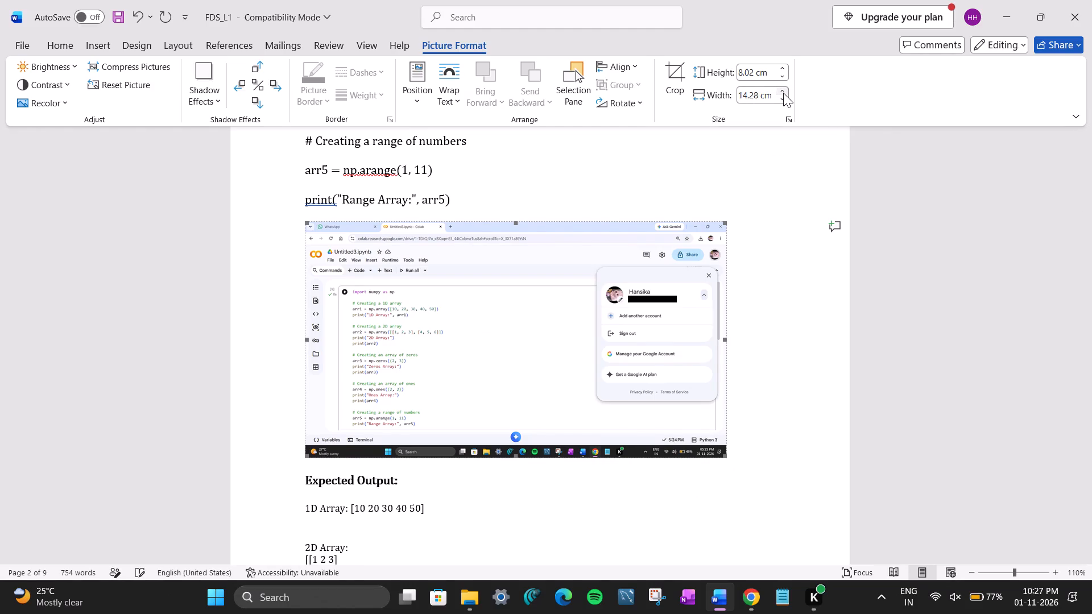
click(783, 97)
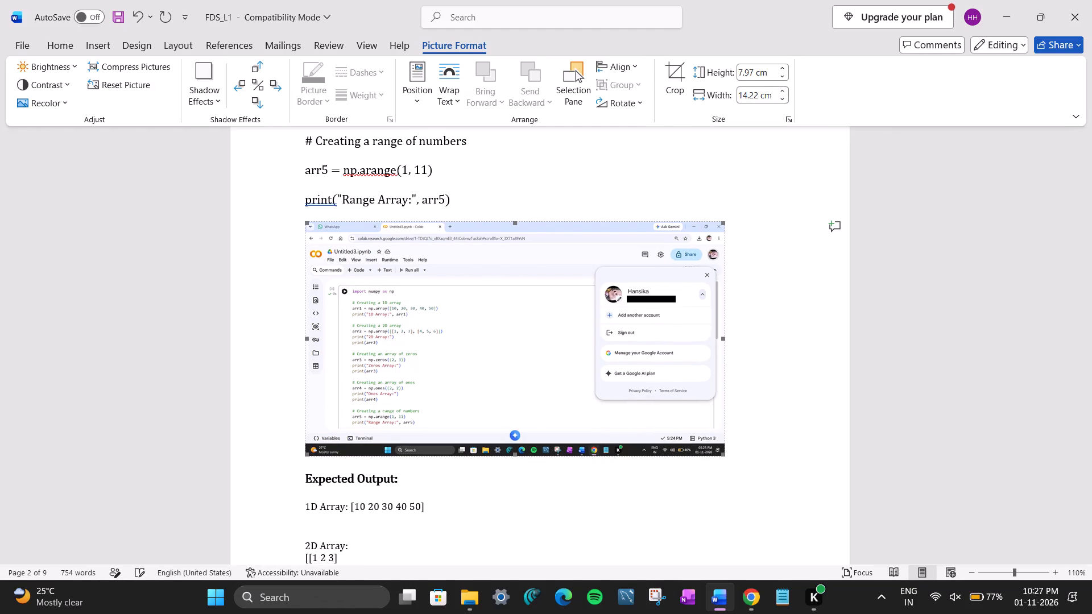
click(756, 93)
text(15)
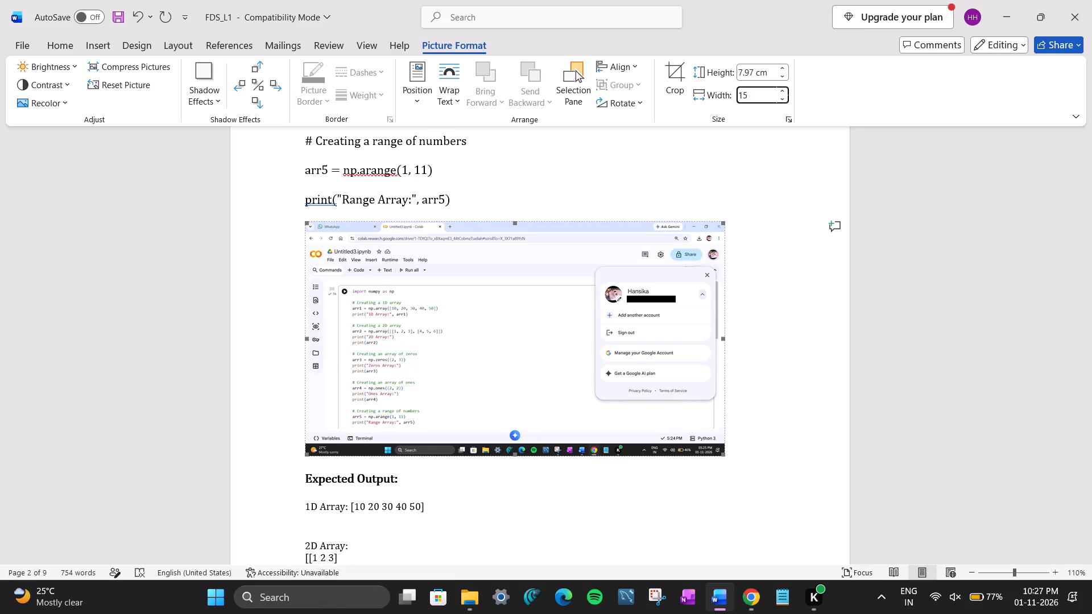
click(682, 121)
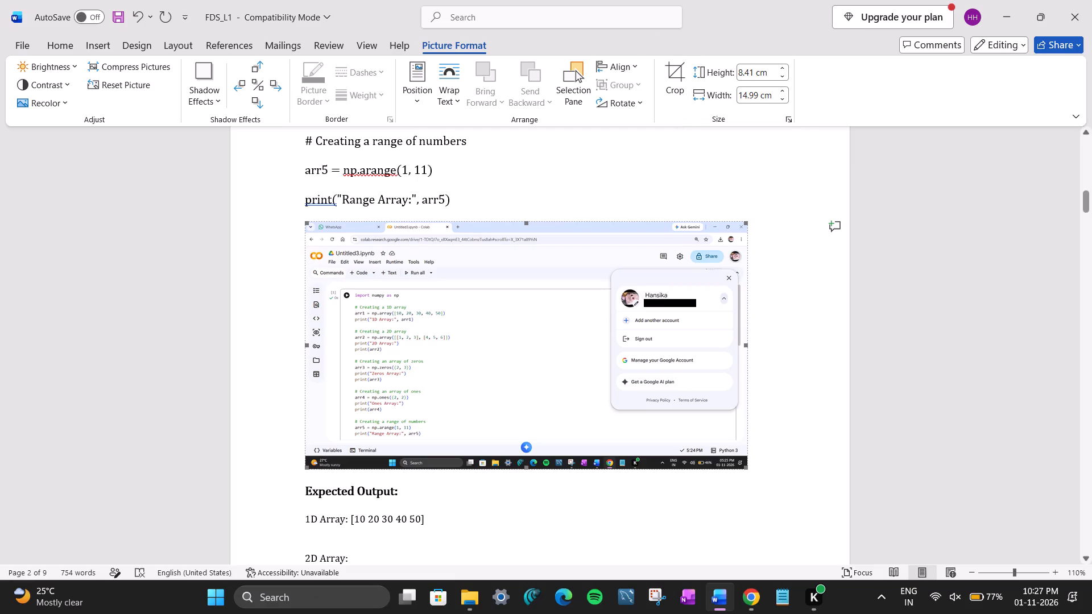
click(789, 122)
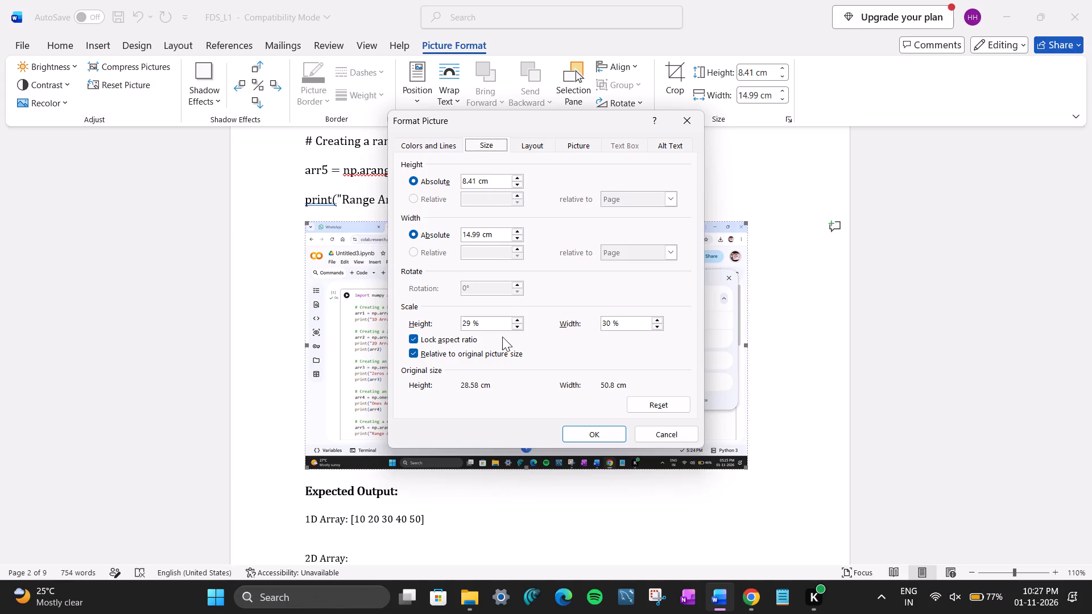
click(593, 425)
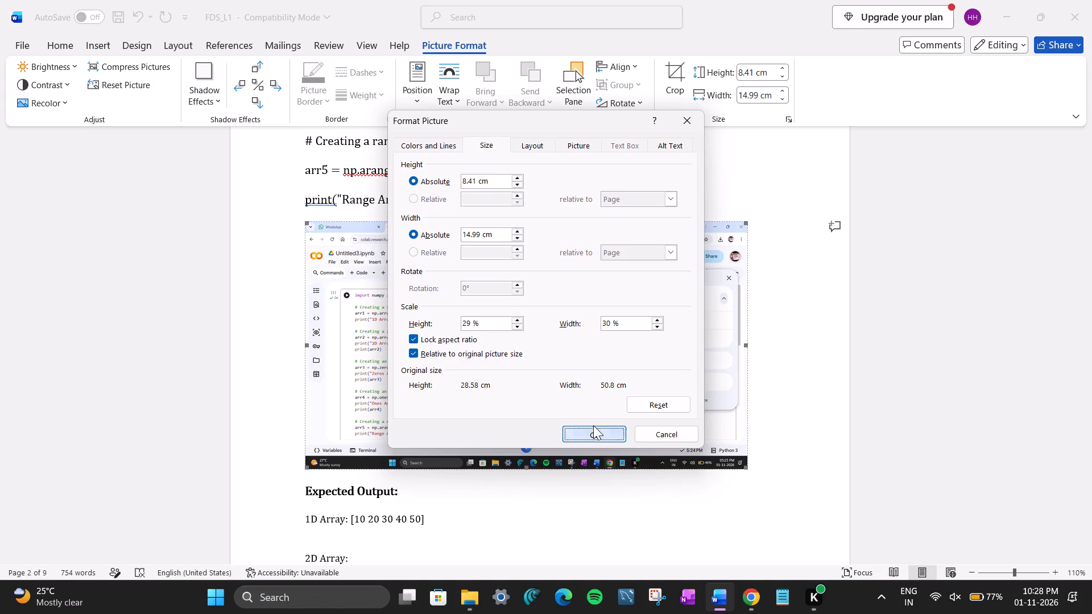
click(455, 422)
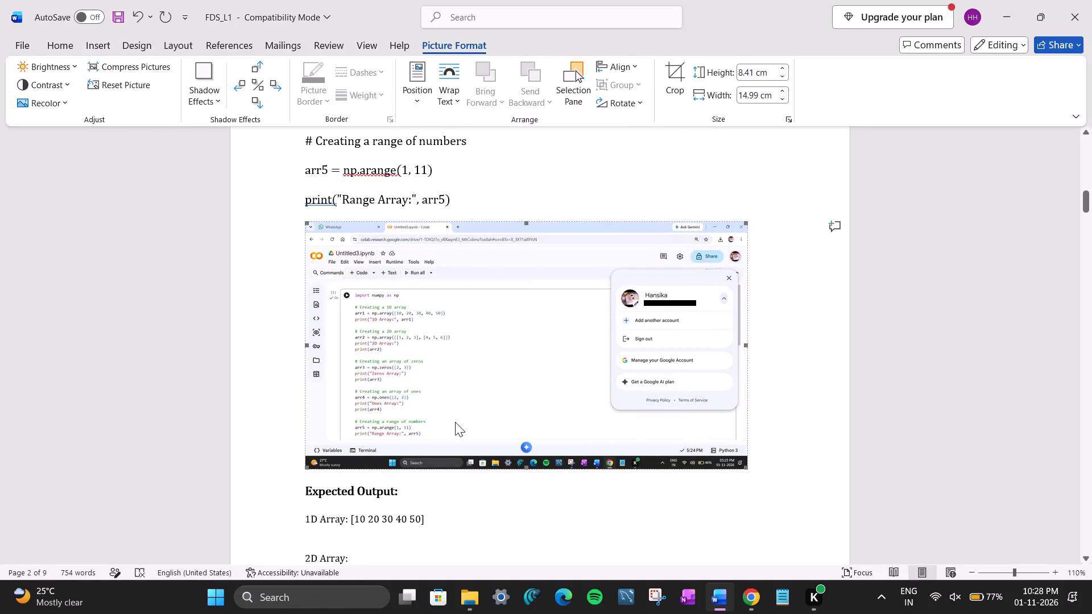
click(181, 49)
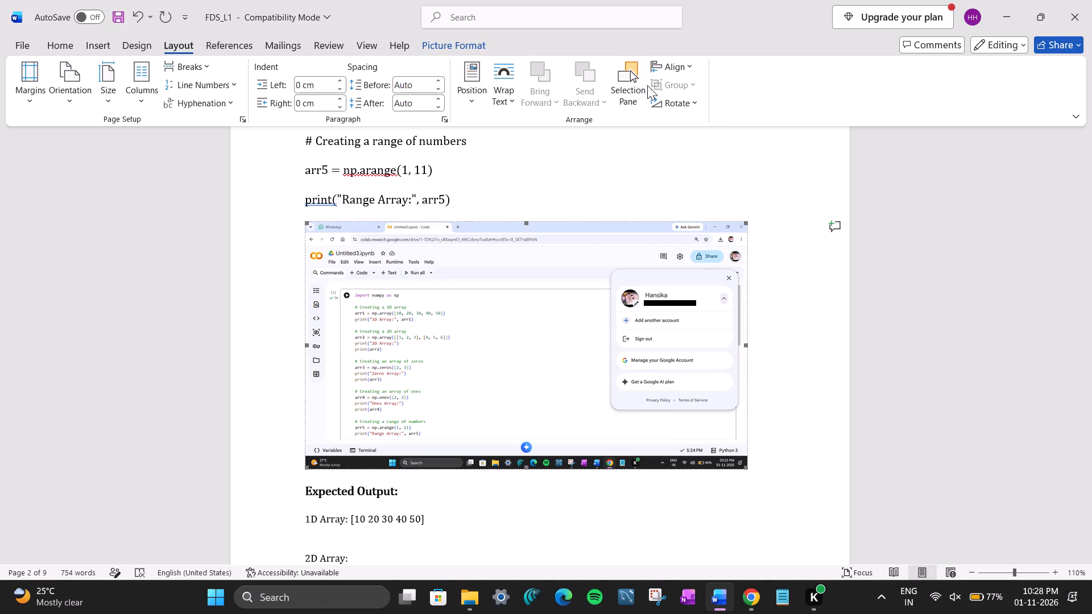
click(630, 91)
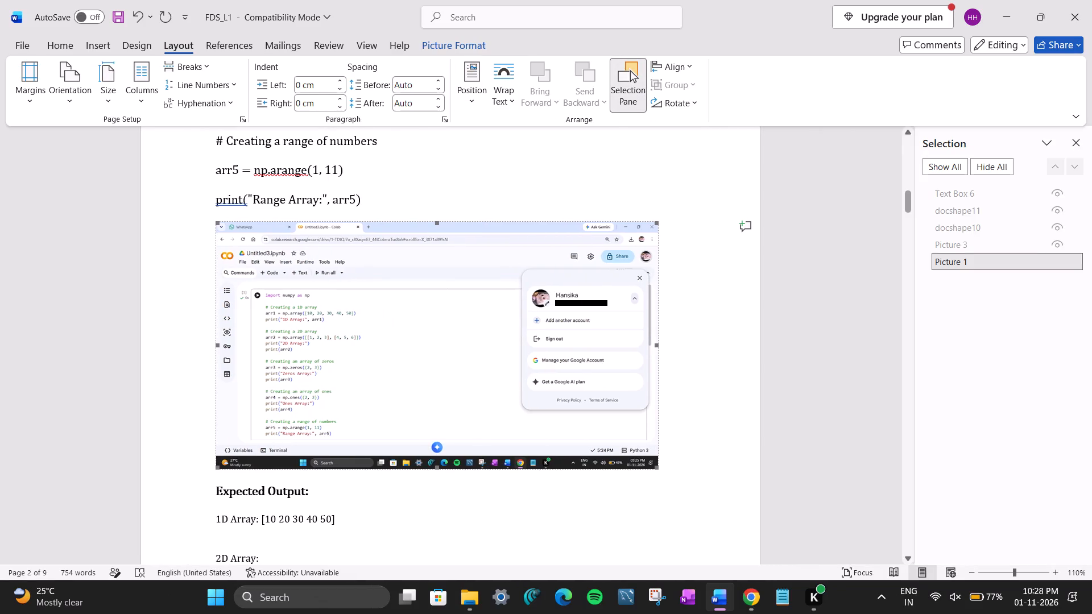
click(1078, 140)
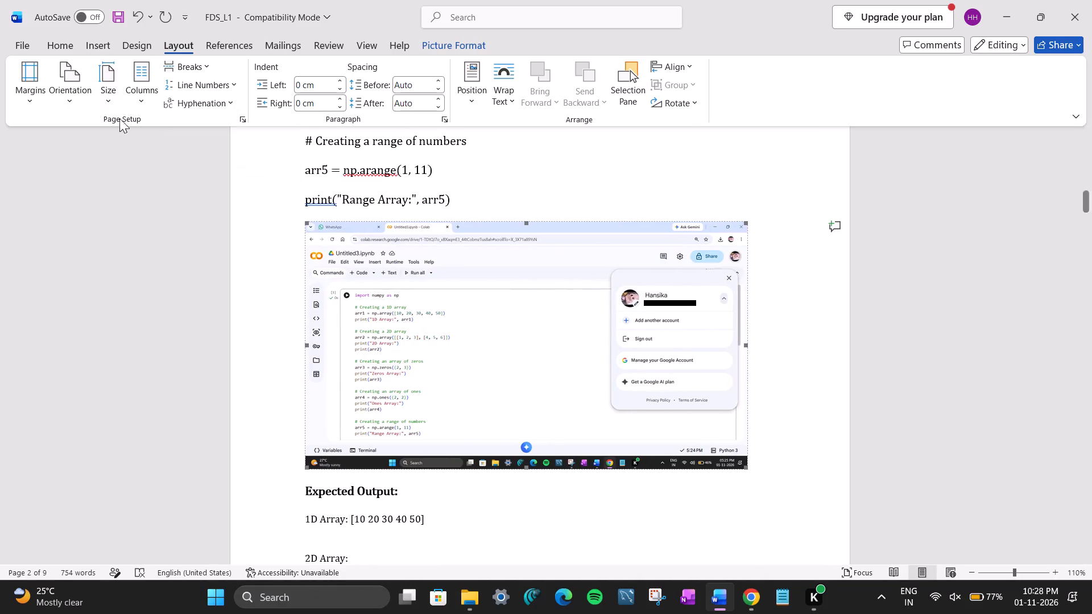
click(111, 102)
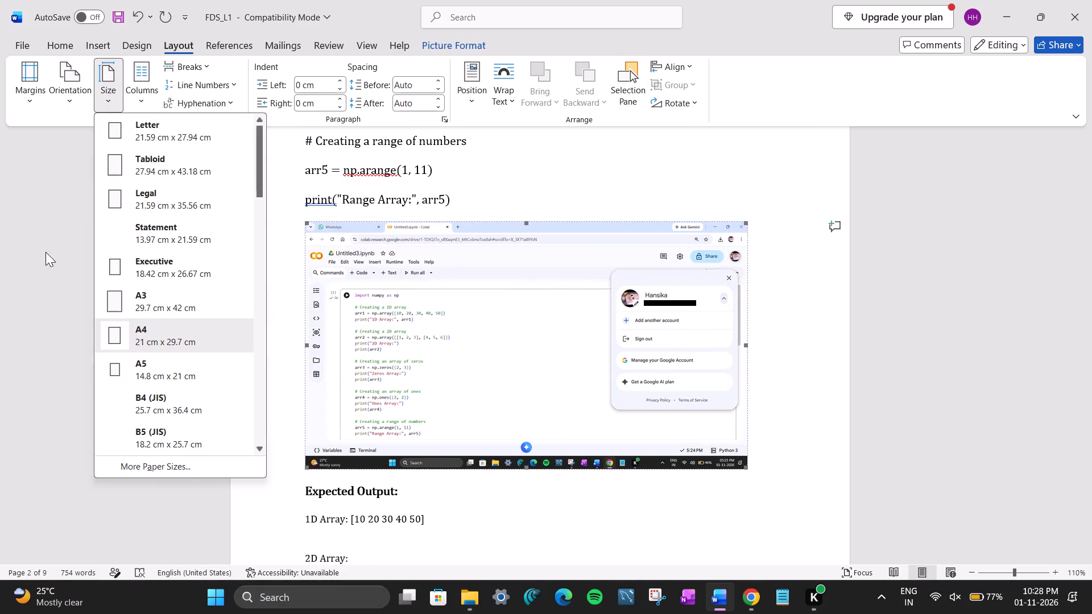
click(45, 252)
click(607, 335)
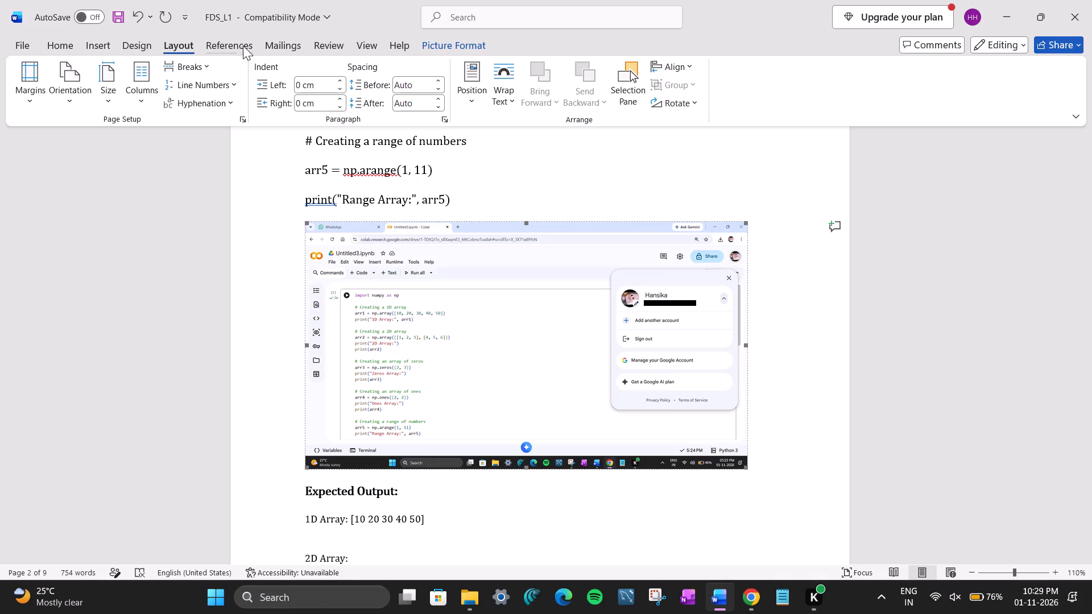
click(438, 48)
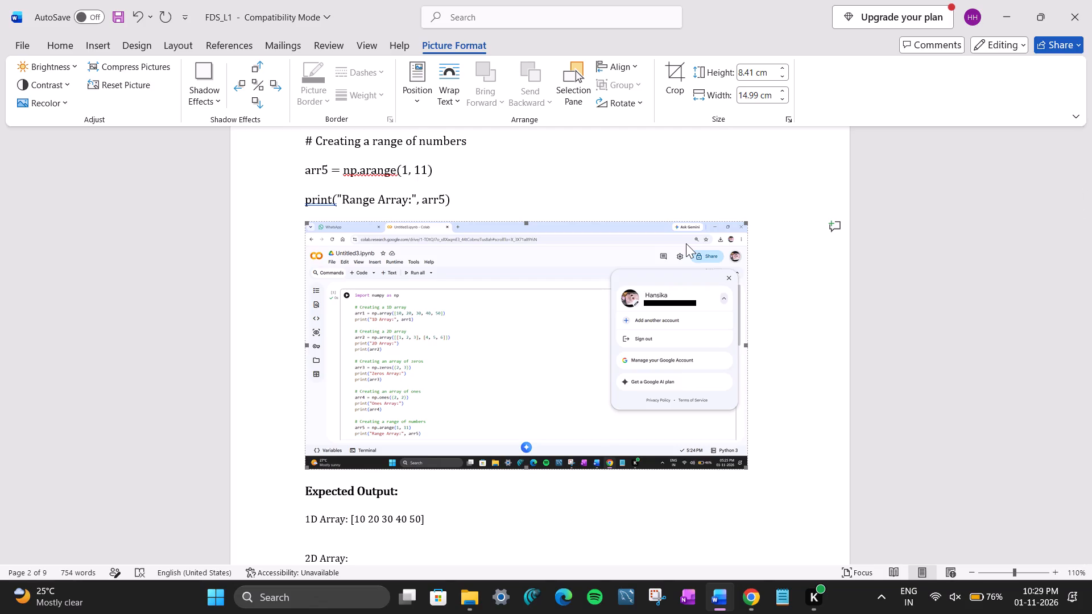
With the page 2 code screenshot selected, apply the Normal page margins of 2.54 cm on all sides.
click(187, 43)
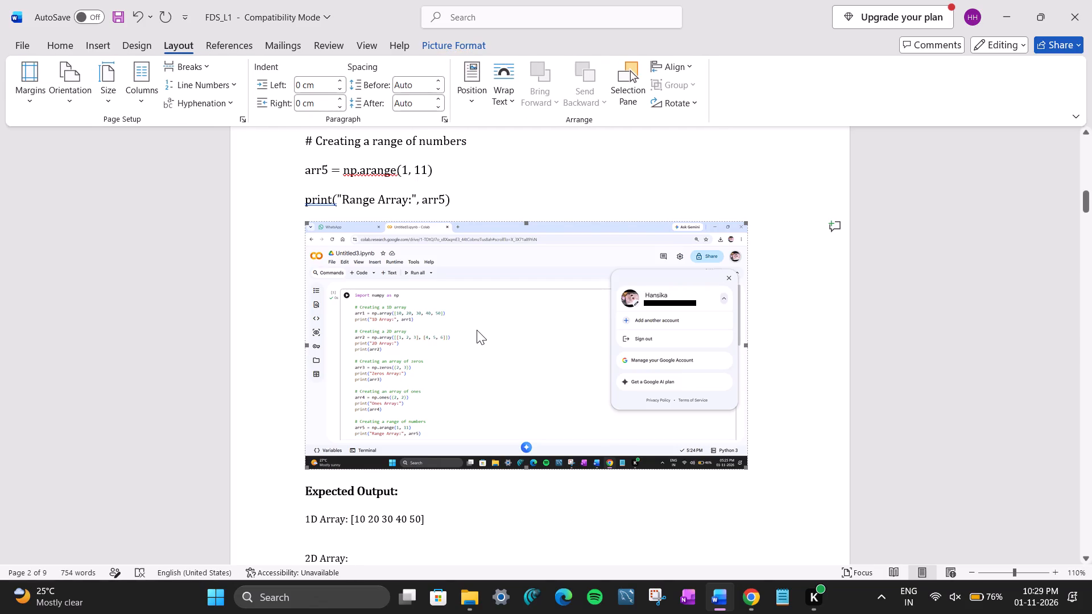
click(477, 330)
click(30, 98)
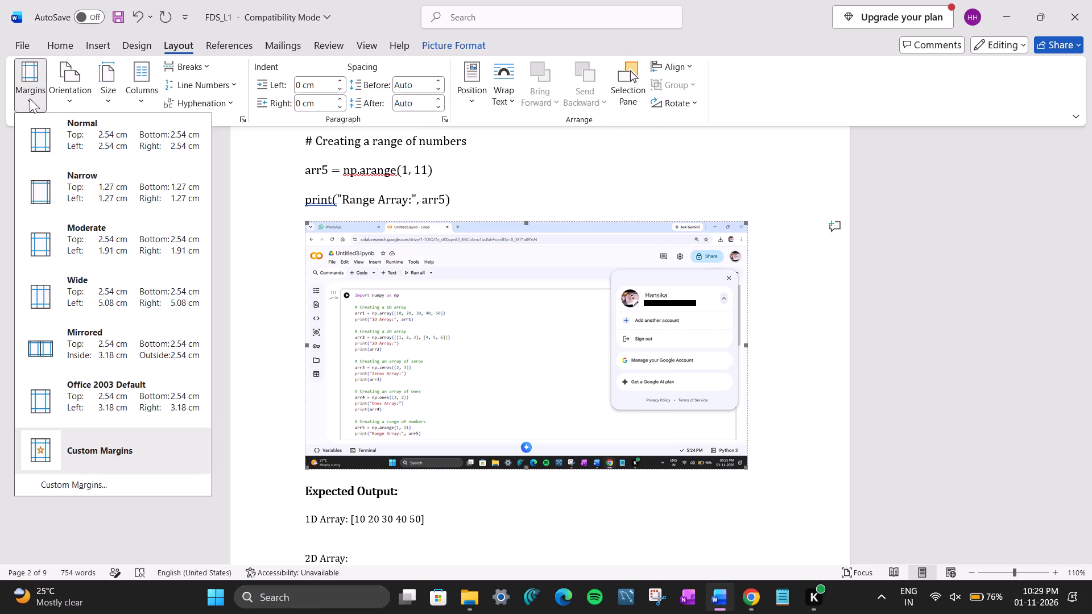
click(101, 141)
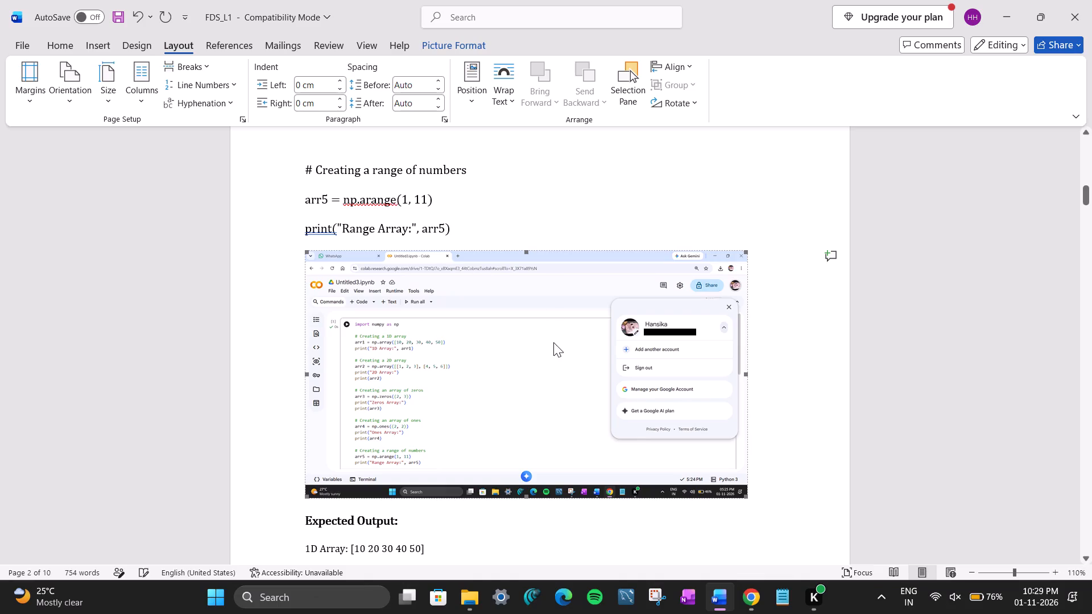
Select the array output screenshot above the first Explanation section and apply the Normal page margins there too.
scroll(553, 342, down, 1)
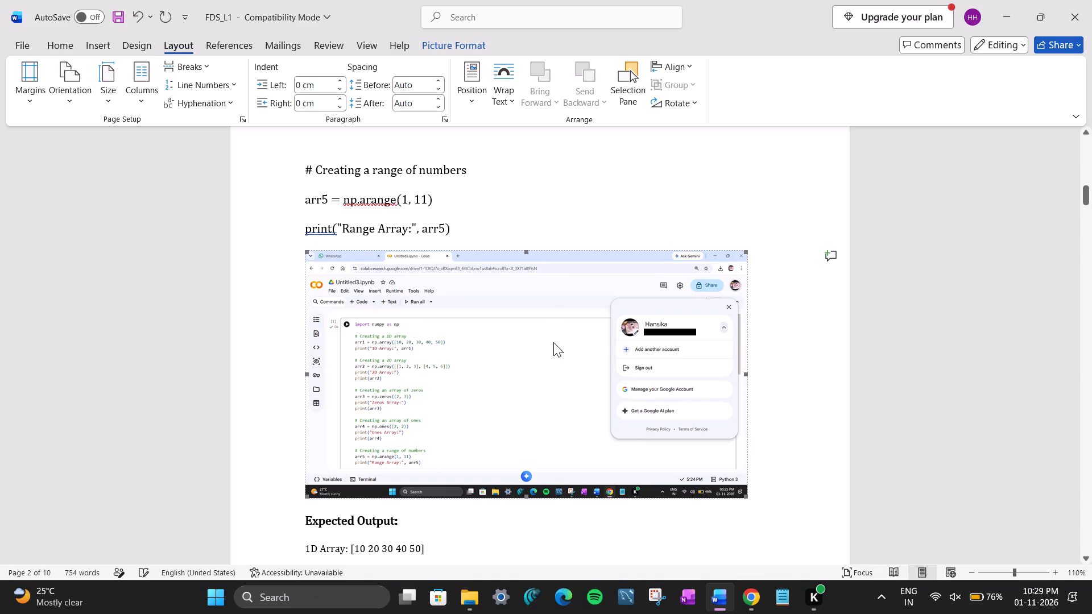
scroll(553, 342, down, 6)
click(553, 342)
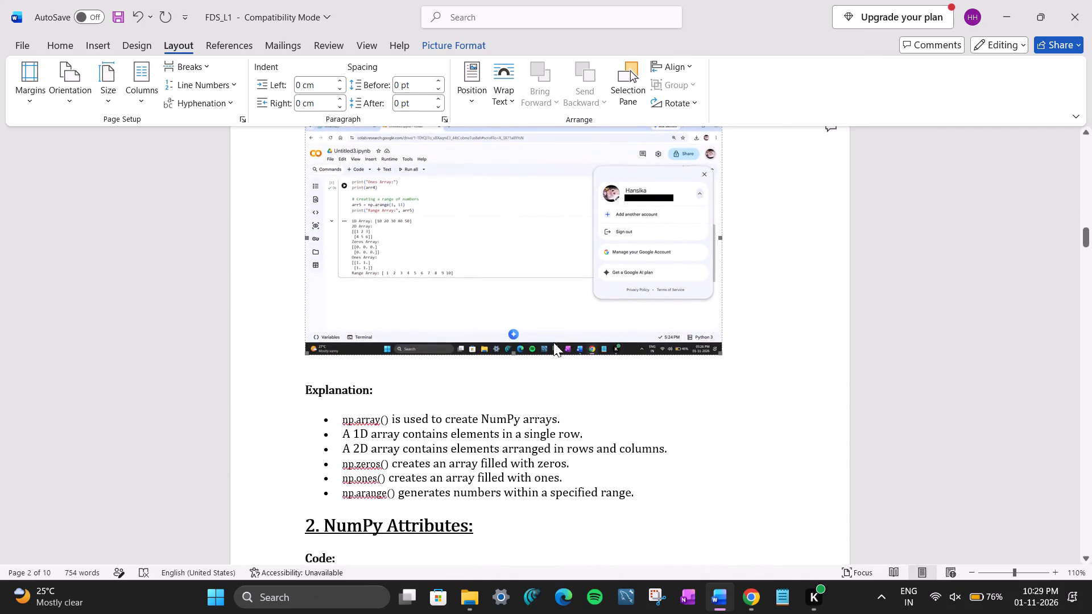
click(36, 97)
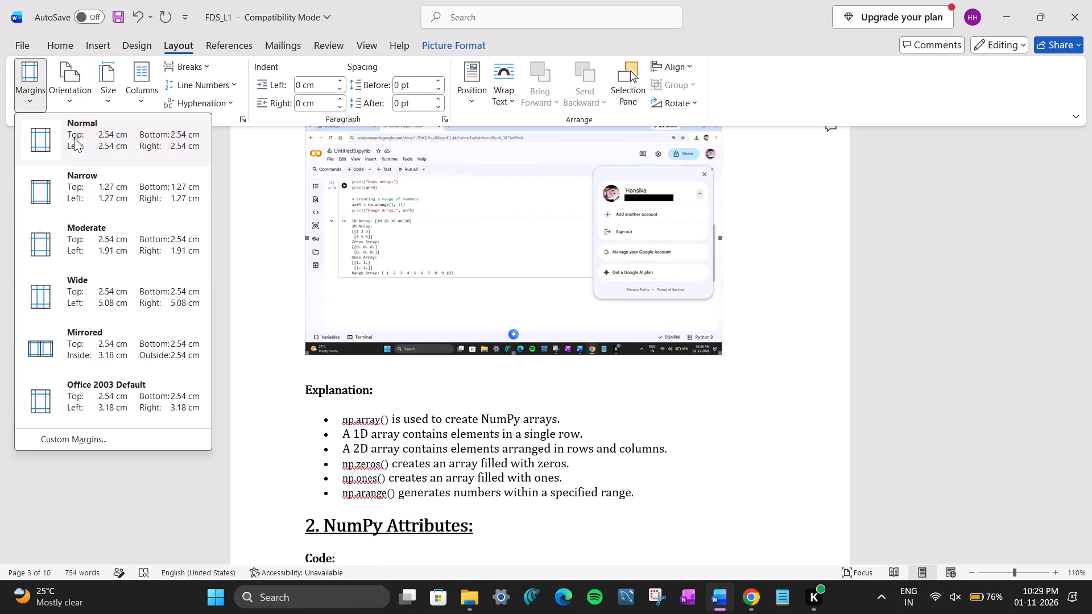
click(74, 138)
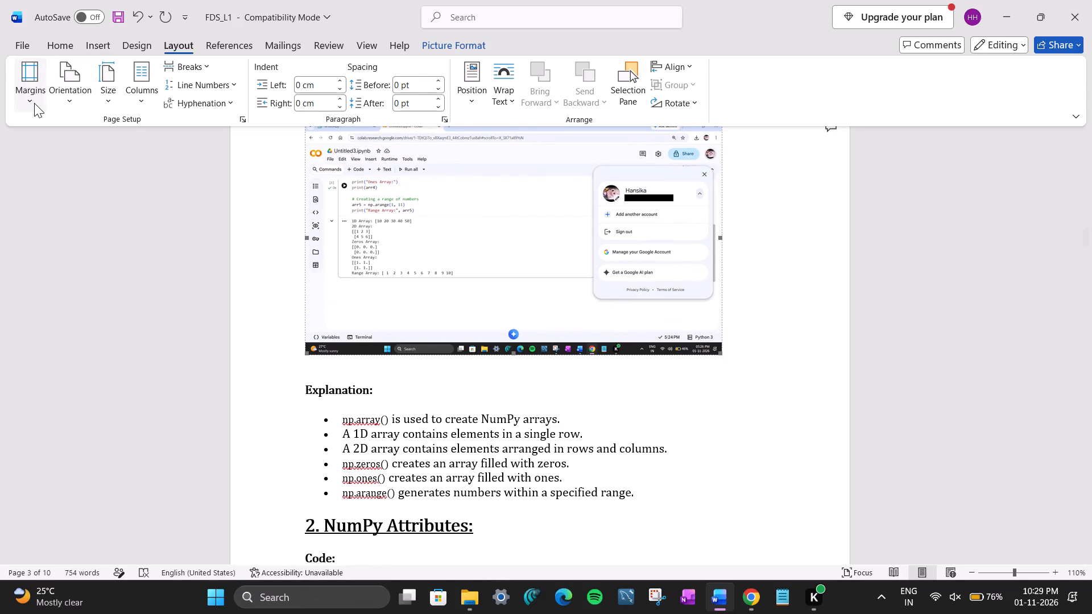
With the array output screenshot selected, apply the Moderate page margins of 2.54 cm top and bottom and 1.91 cm at the sides.
click(34, 103)
click(139, 242)
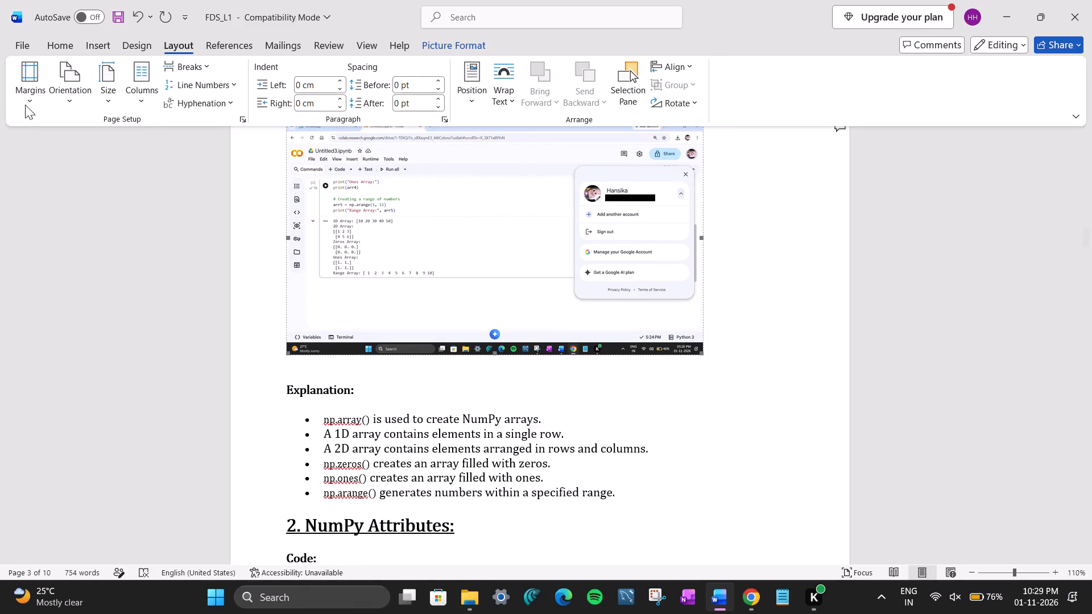
Select the entire document and apply the Moderate page margins to all of it.
scroll(415, 285, up, 3)
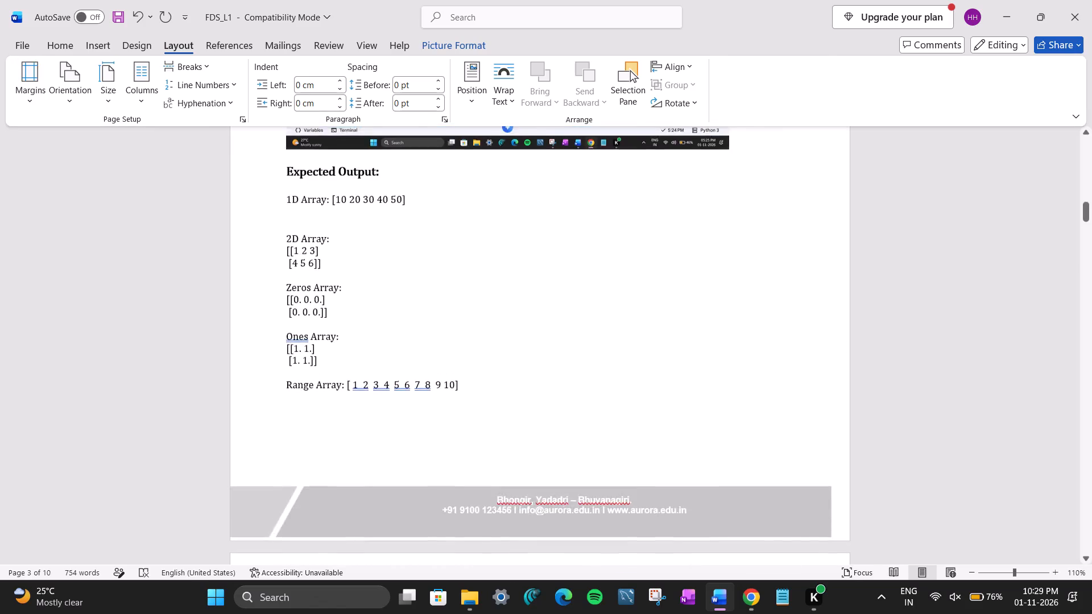
scroll(415, 285, up, 3)
click(415, 285)
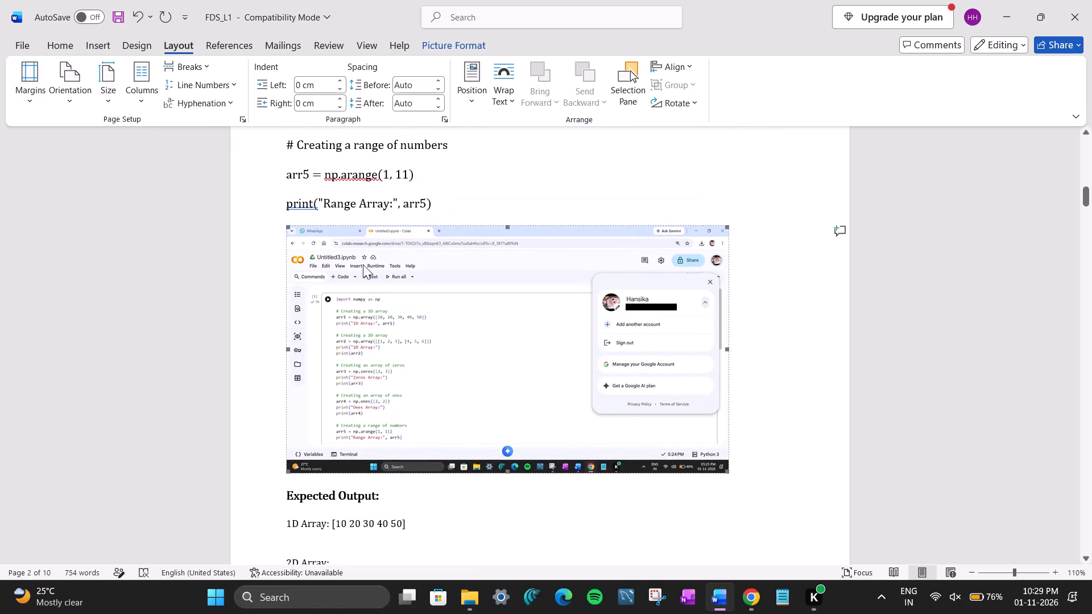
scroll(423, 293, up, 3)
click(379, 311)
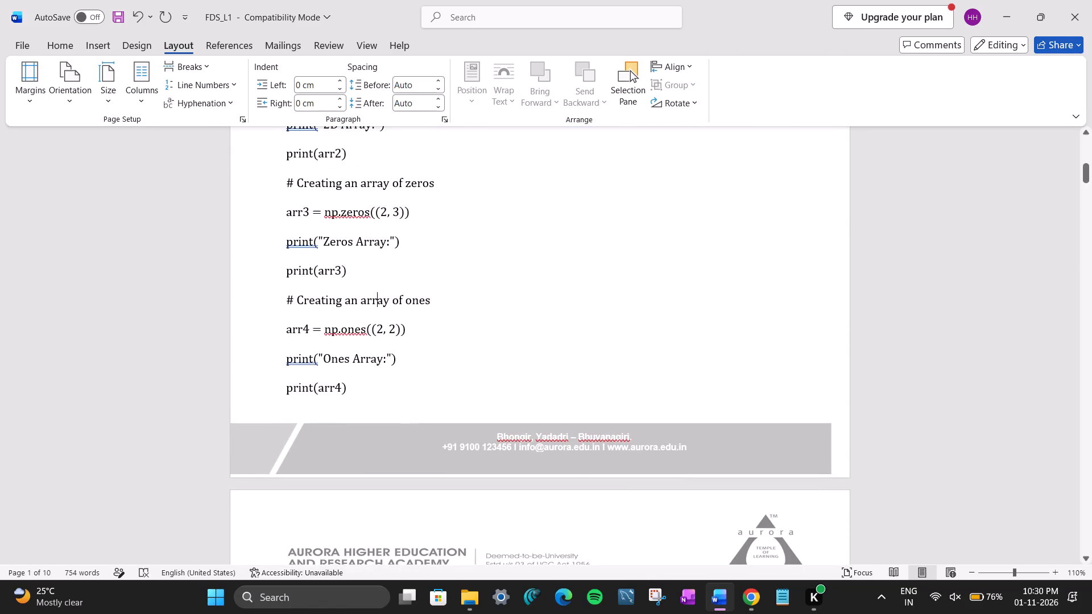
key(ctrl+a)
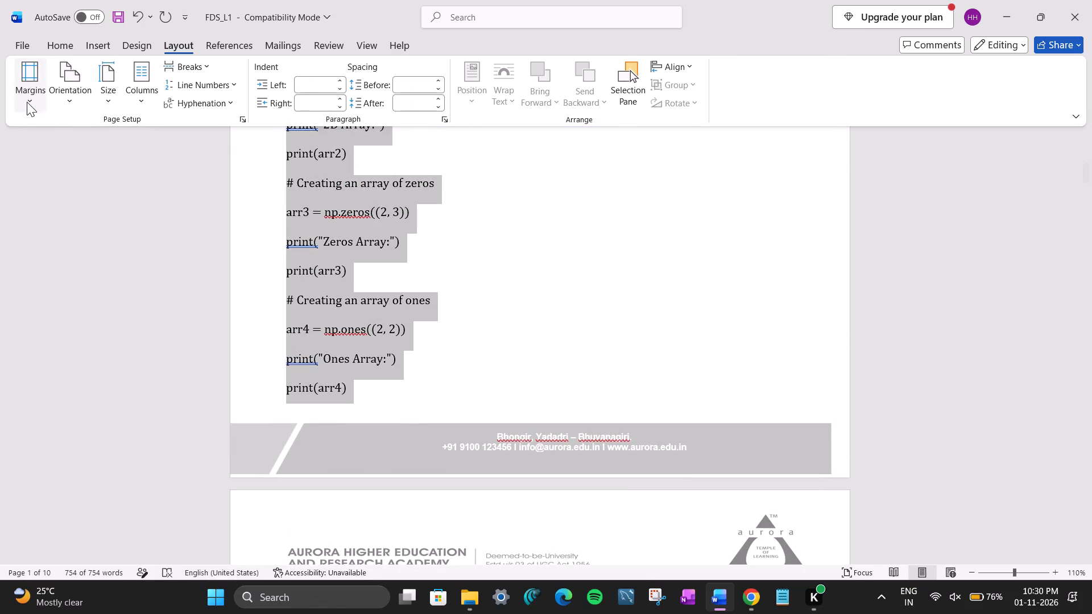
click(27, 102)
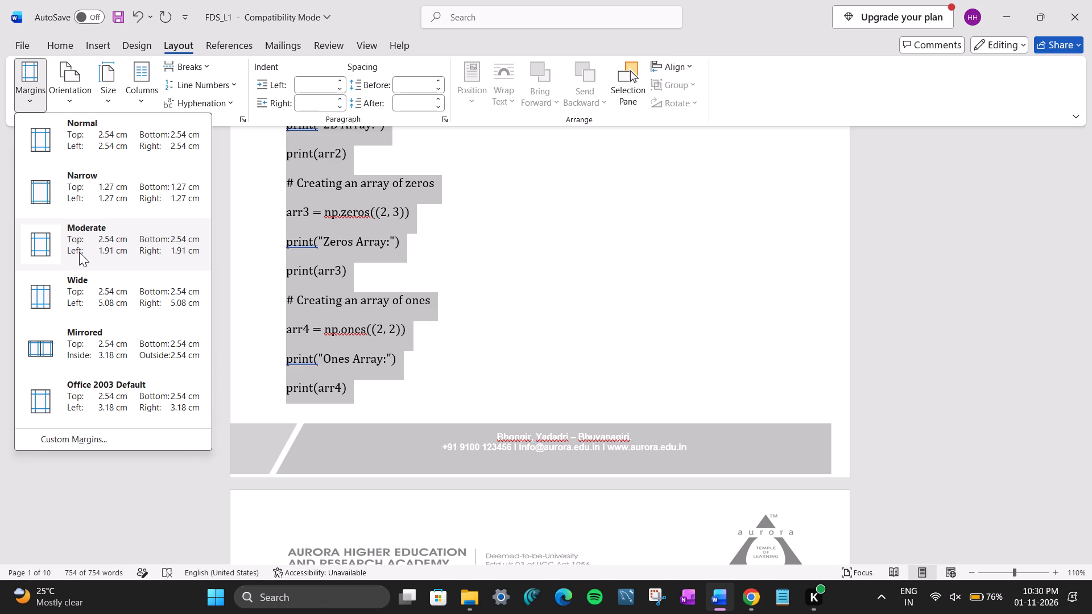
click(79, 252)
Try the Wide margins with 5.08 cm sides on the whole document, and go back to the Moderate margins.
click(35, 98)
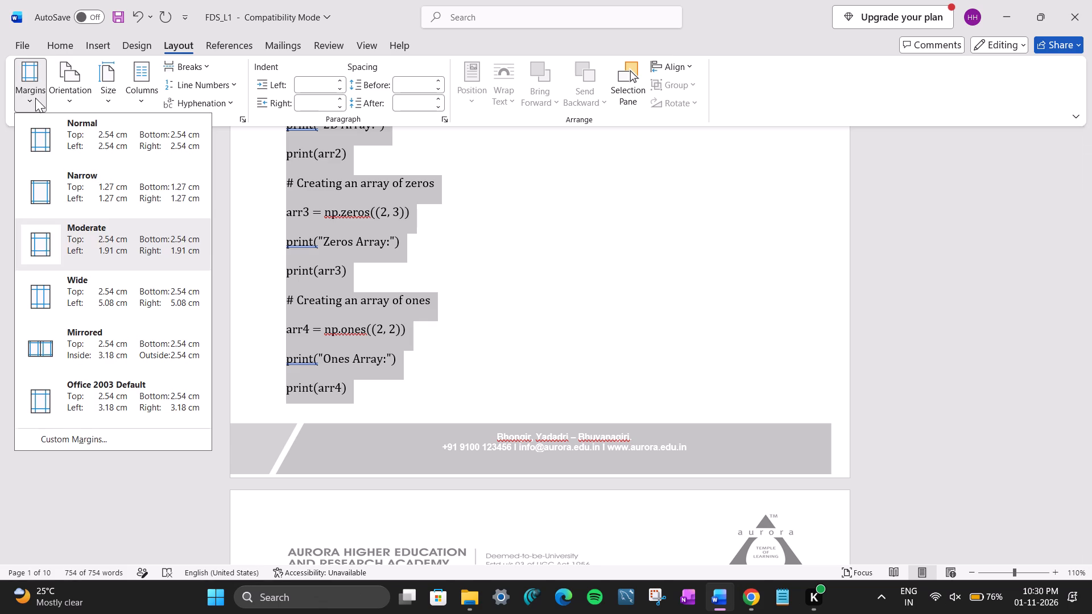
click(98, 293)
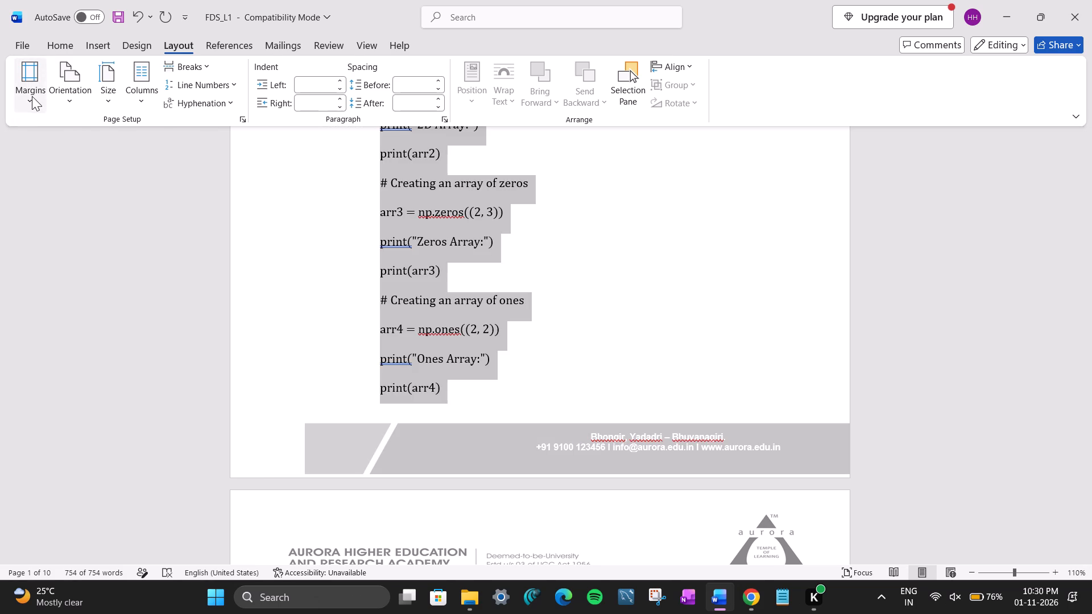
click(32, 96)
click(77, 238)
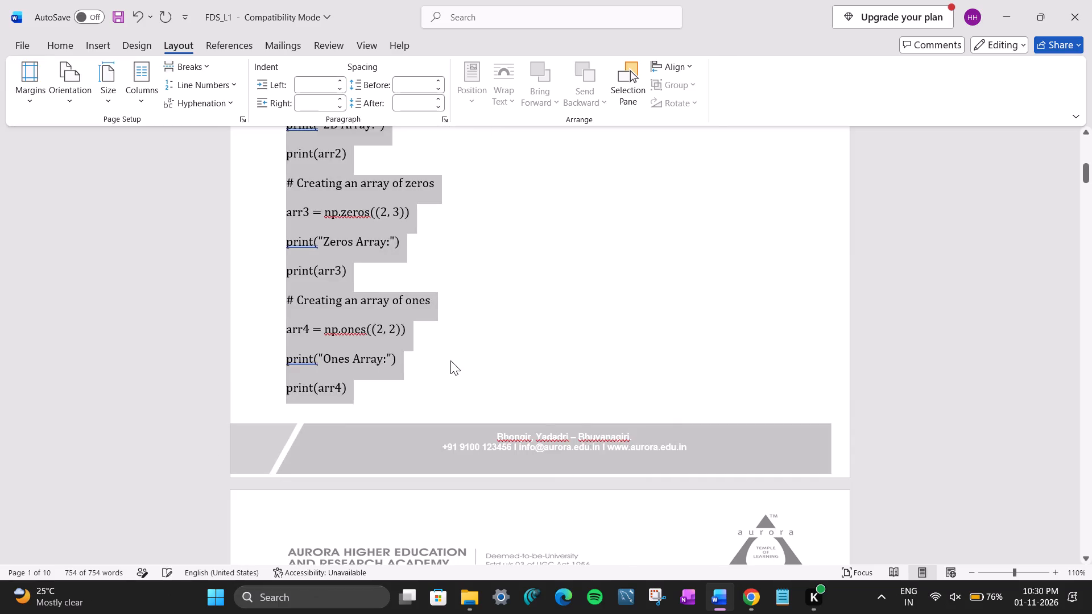
Look through all pages of the document to check how the screenshots fit, and clear the selection at the end.
scroll(450, 360, down, 12)
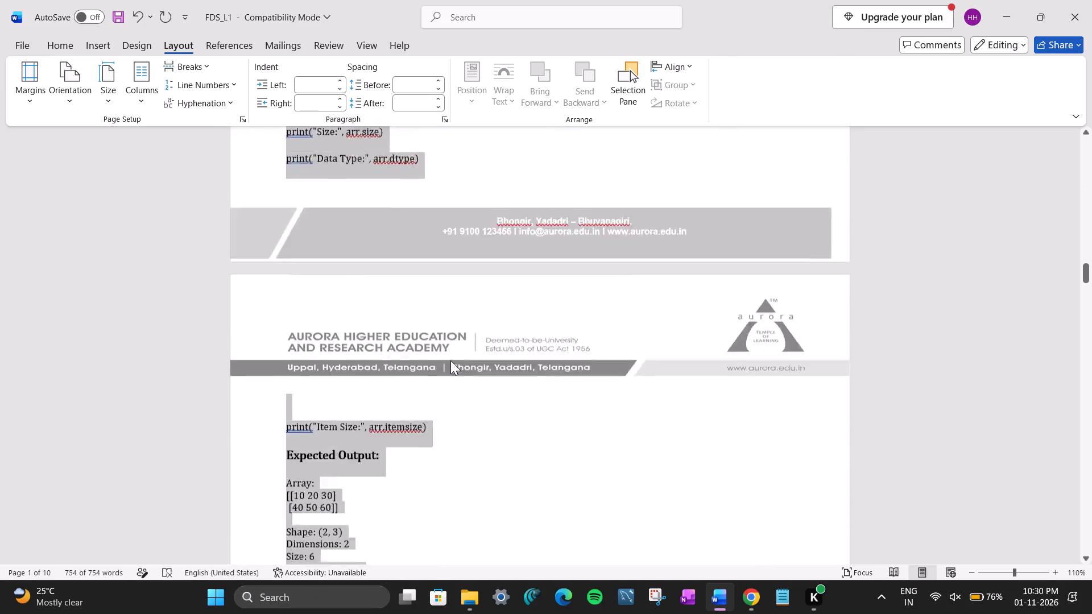
scroll(450, 360, down, 12)
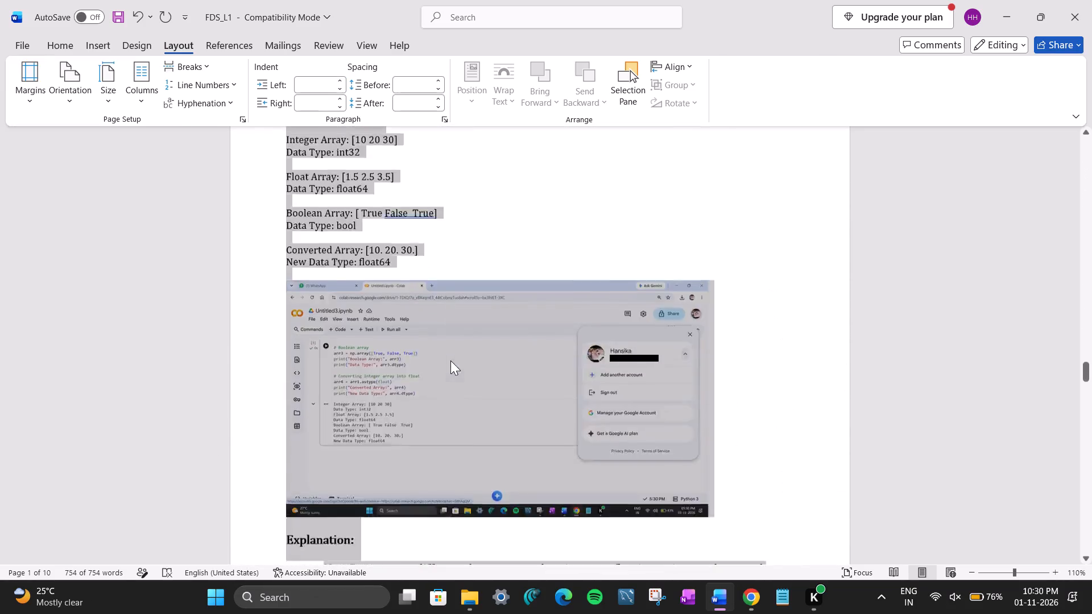
scroll(450, 360, down, 14)
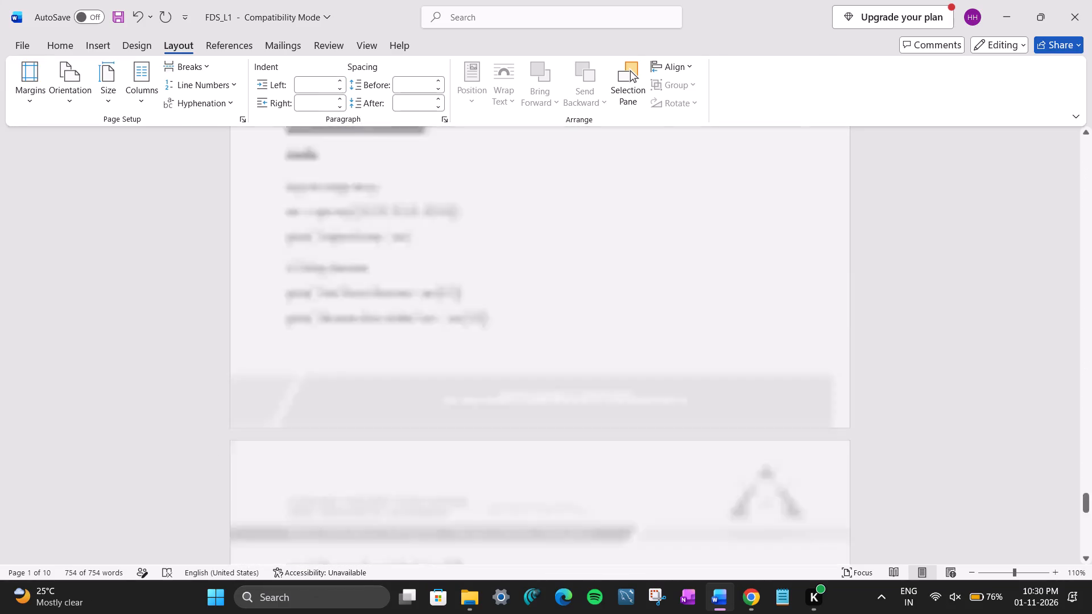
scroll(450, 360, down, 7)
click(450, 360)
Check the print preview and print all pages with Microsoft Print to PDF, replacing FDS_LAB_1 in the FDS folder.
key(ctrl+p)
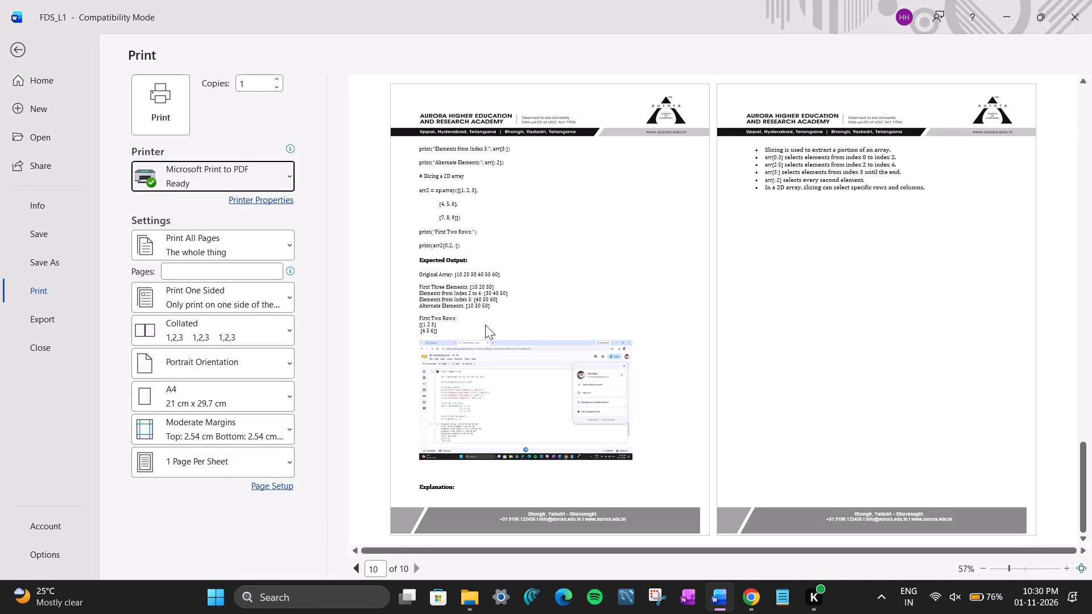
scroll(485, 325, up, 13)
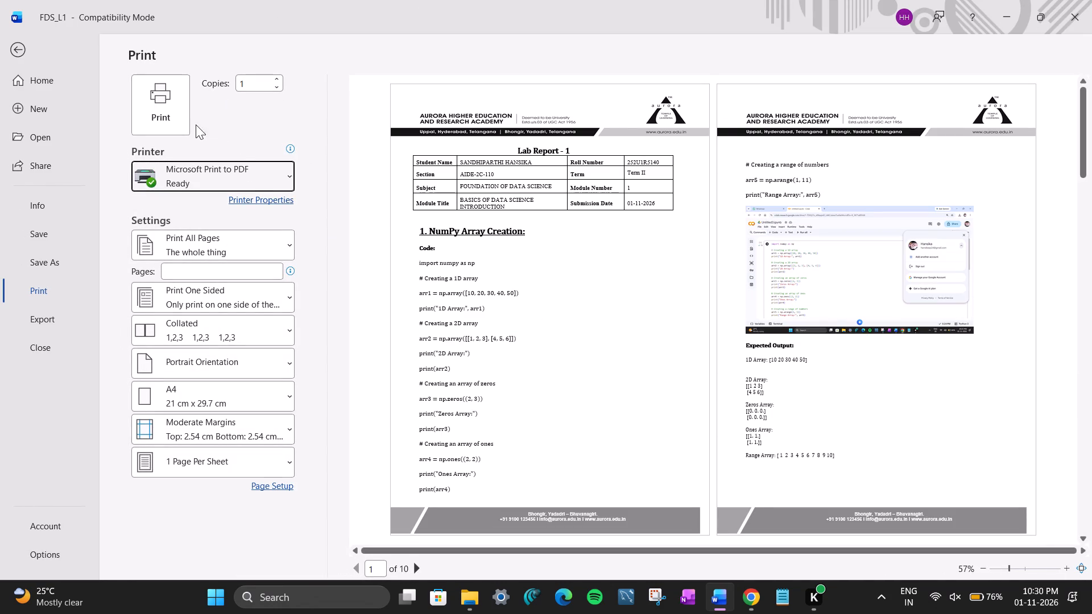
click(171, 103)
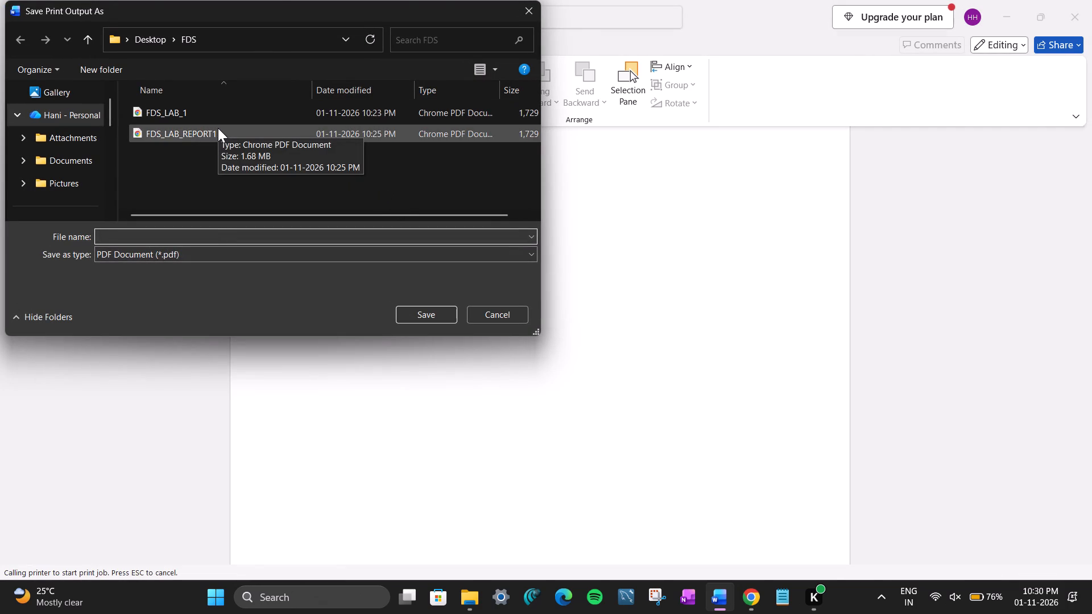
click(196, 115)
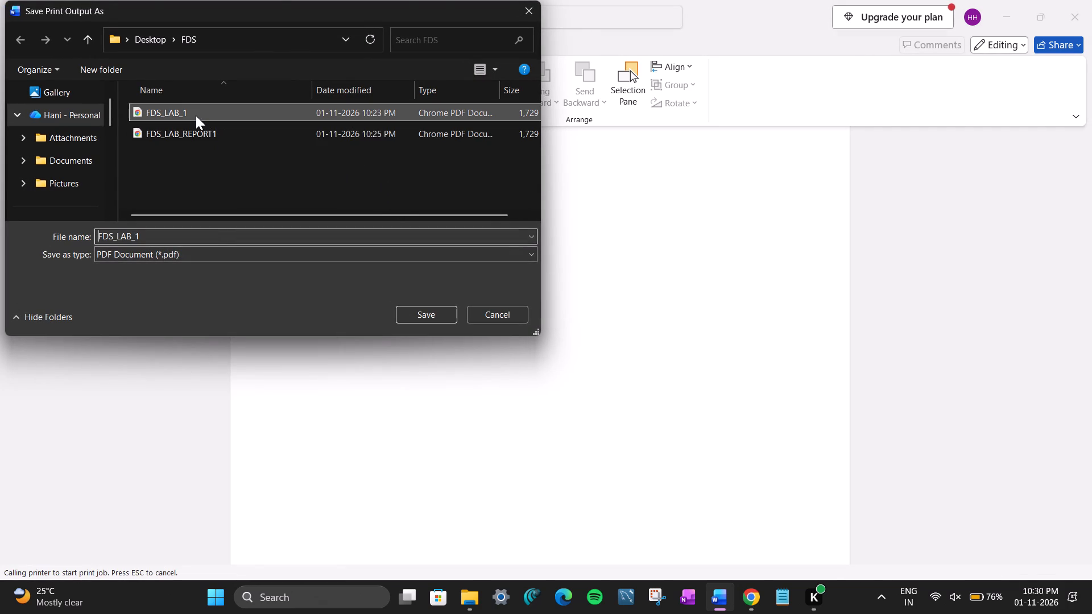
click(422, 310)
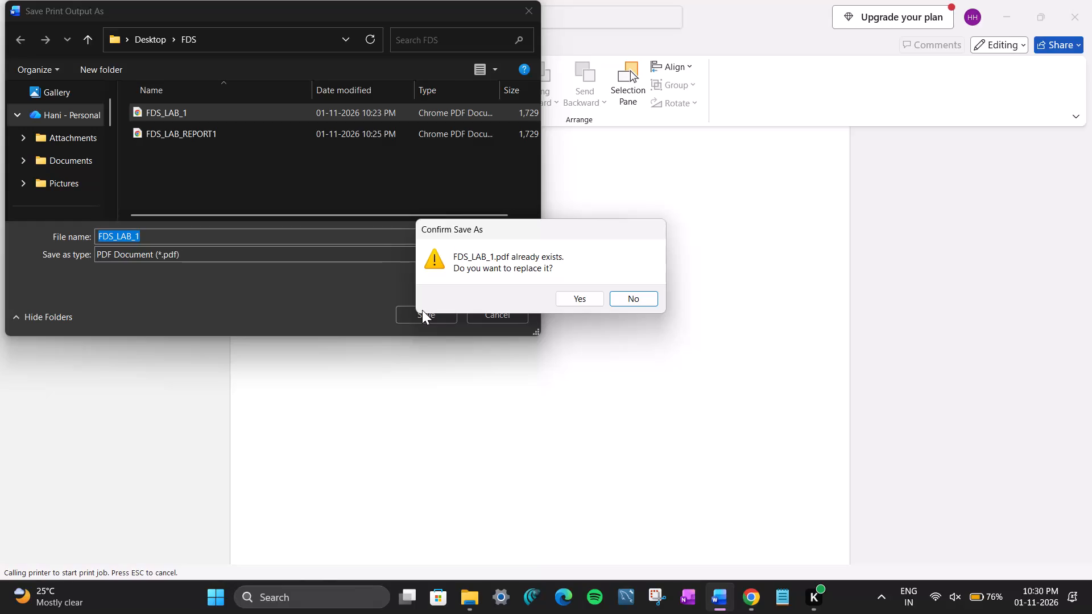
click(585, 296)
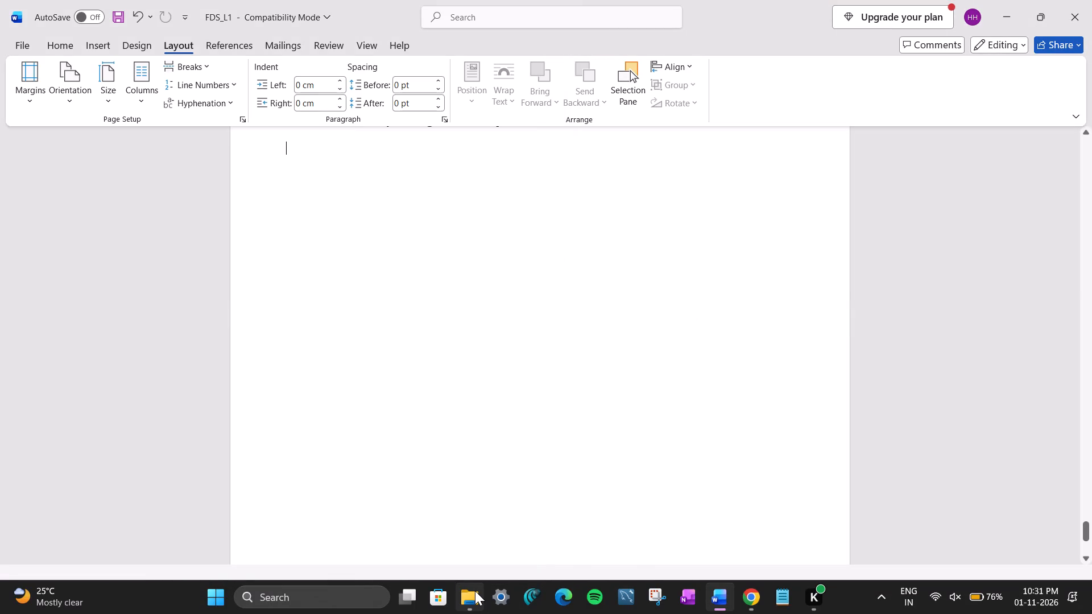
Open the new FDS_LAB_1 PDF from the FDS folder and check whether its screenshots are still cut off.
click(475, 591)
double_click(279, 171)
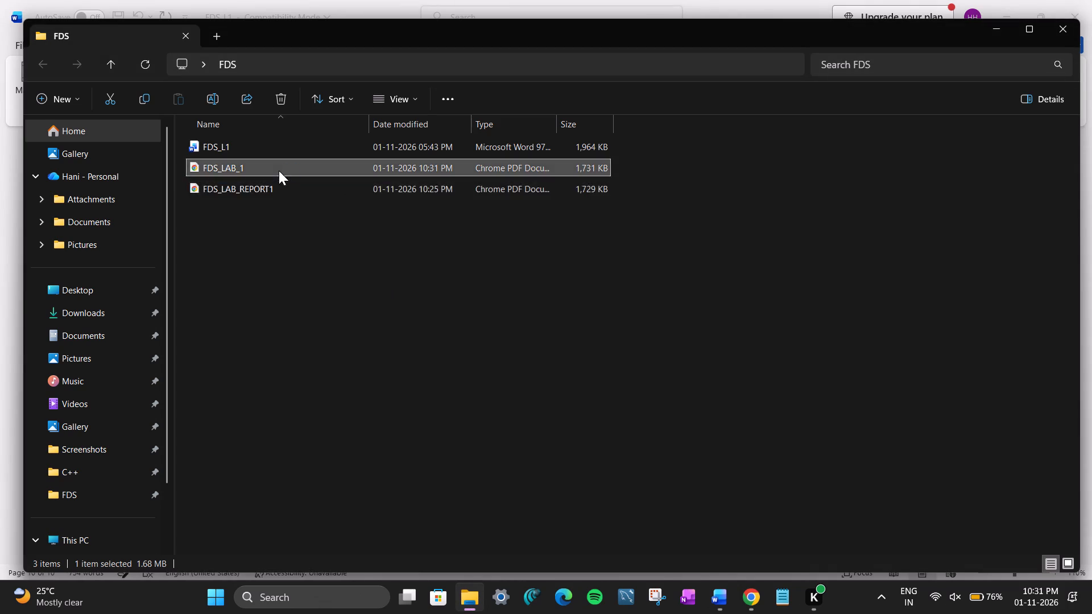
scroll(507, 305, down, 4)
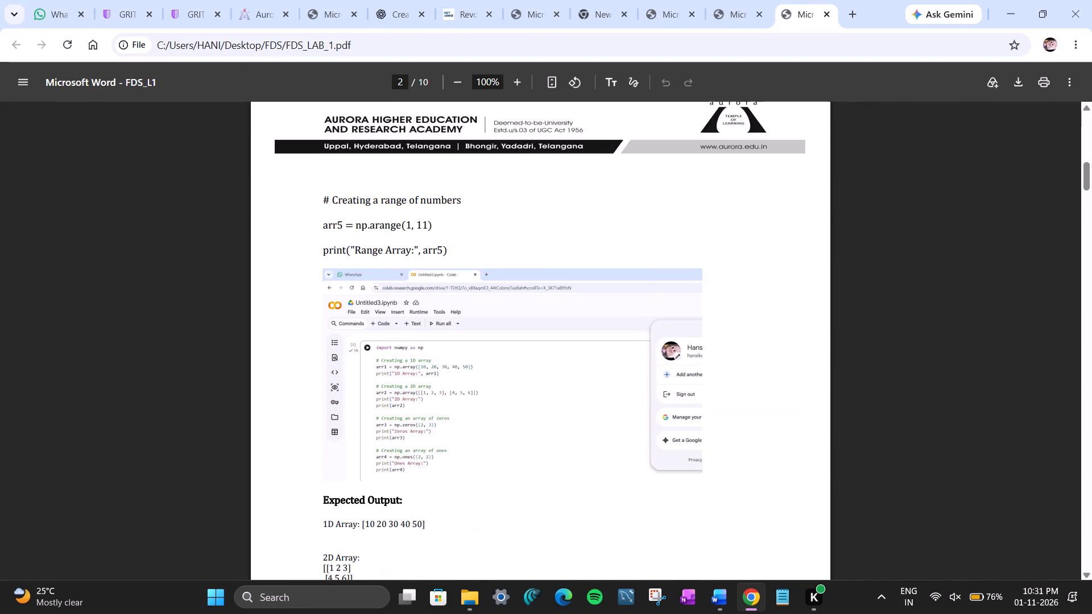
scroll(507, 305, down, 6)
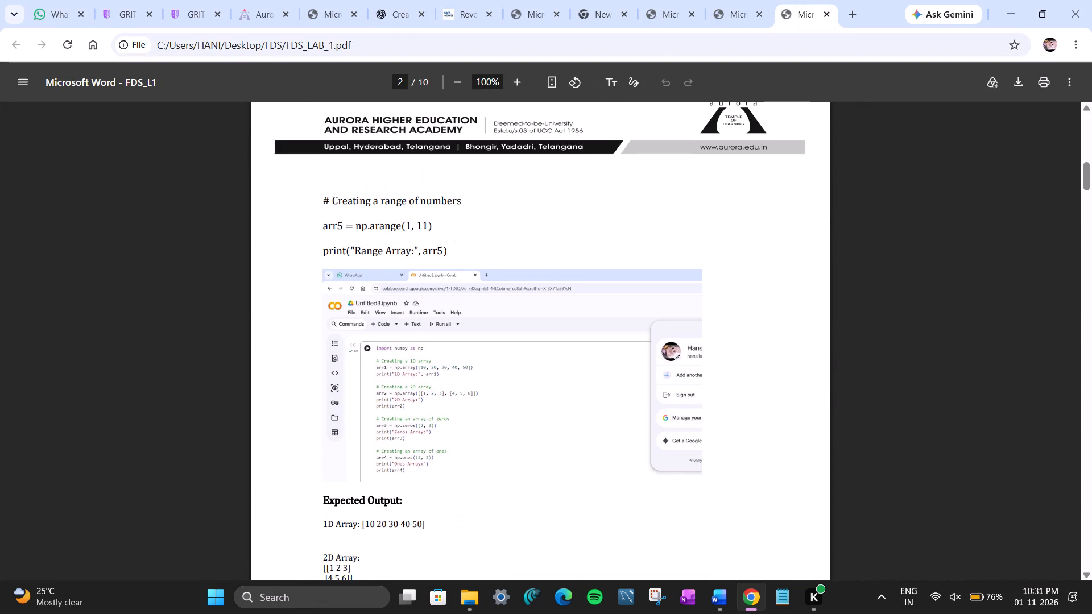
scroll(507, 305, down, 1)
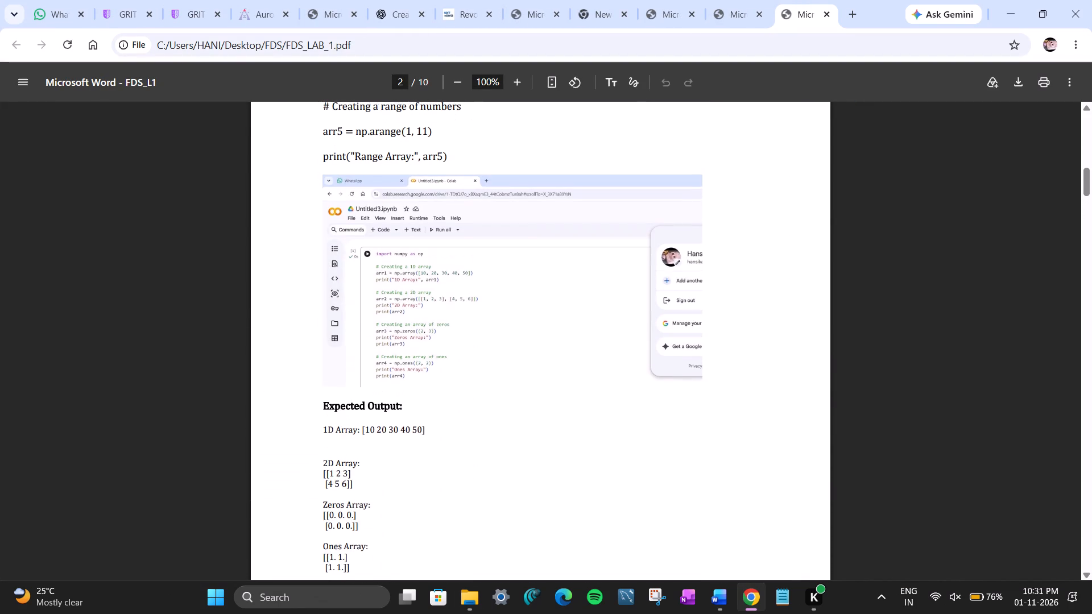
scroll(507, 305, up, 1)
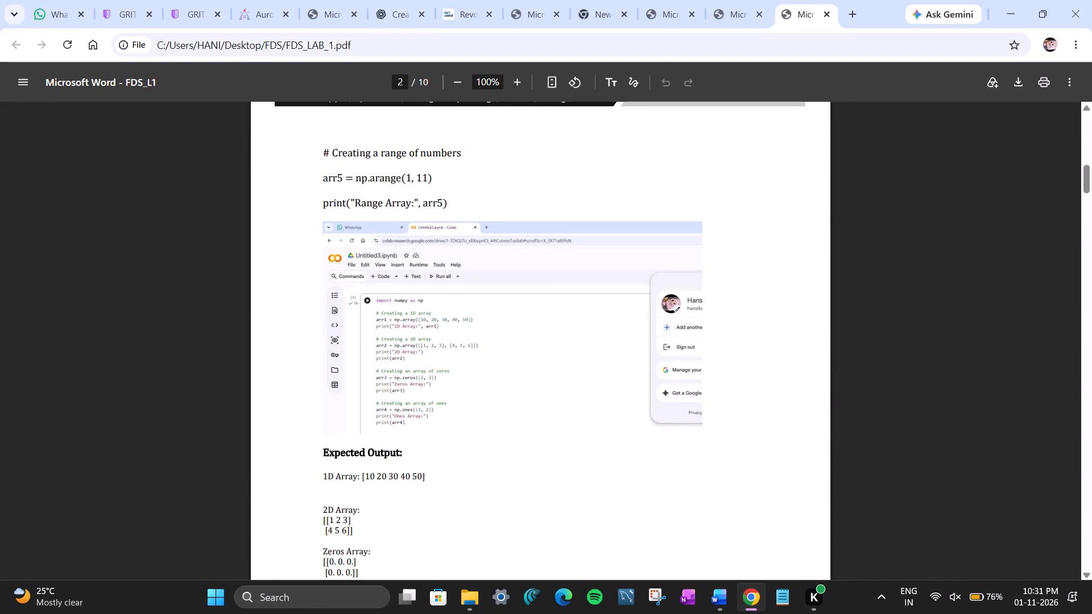
scroll(507, 305, down, 11)
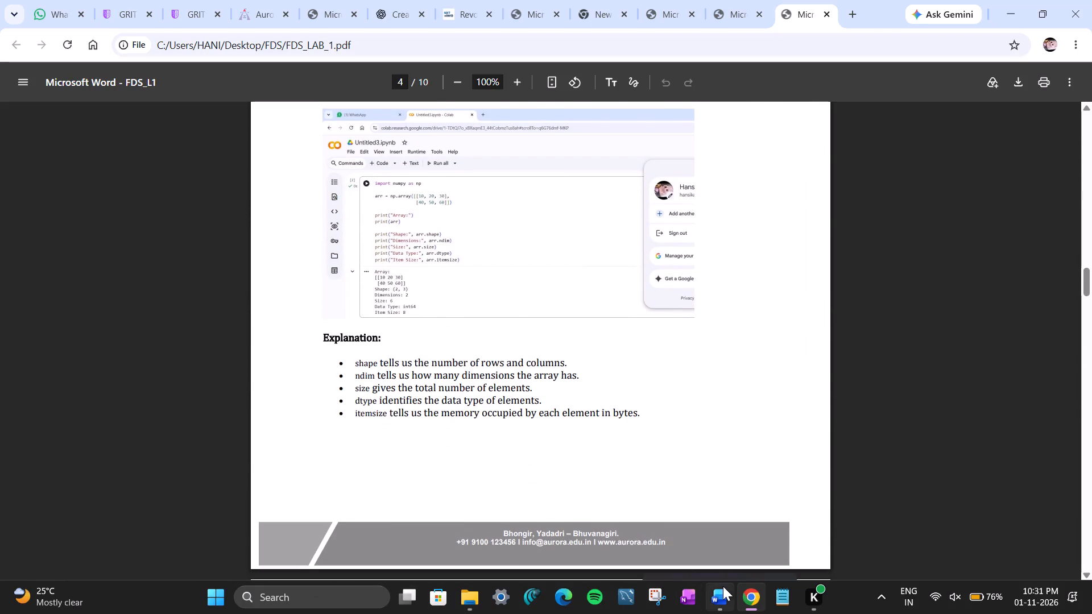
Back in the Word document, select the page 2 code screenshot and apply the Office 2003 Default margins with 3.18 cm sides.
click(723, 586)
scroll(606, 313, up, 4)
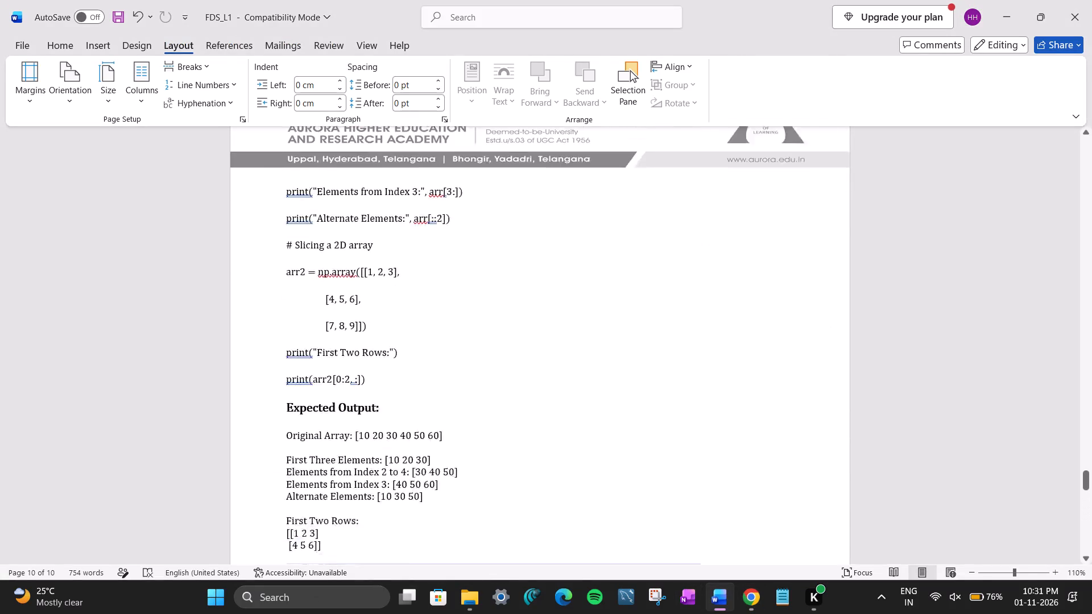
scroll(606, 313, up, 11)
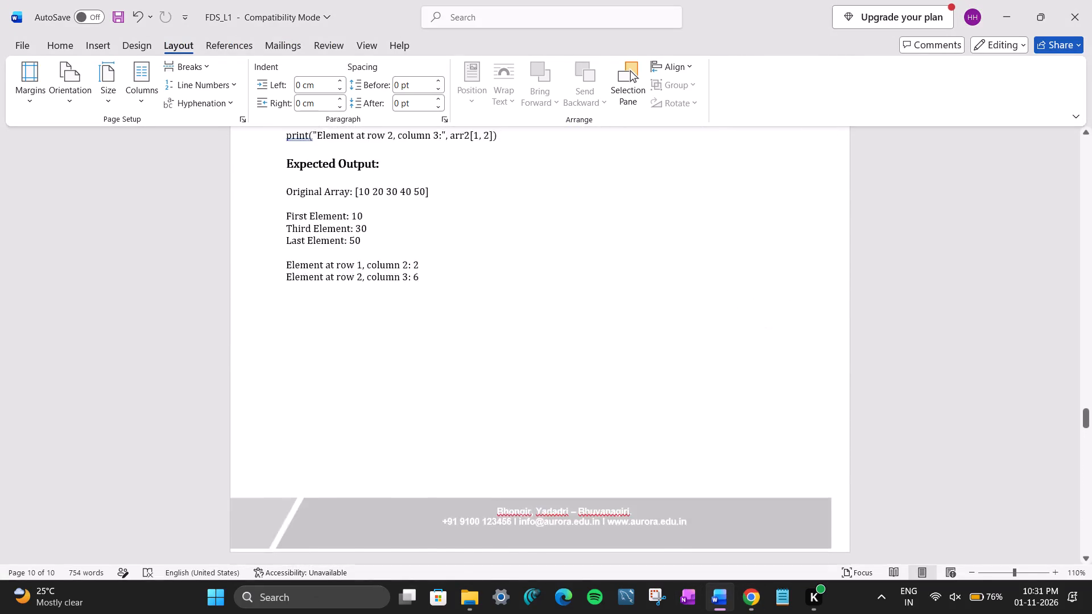
scroll(606, 313, up, 20)
scroll(606, 313, up, 8)
scroll(606, 313, down, 2)
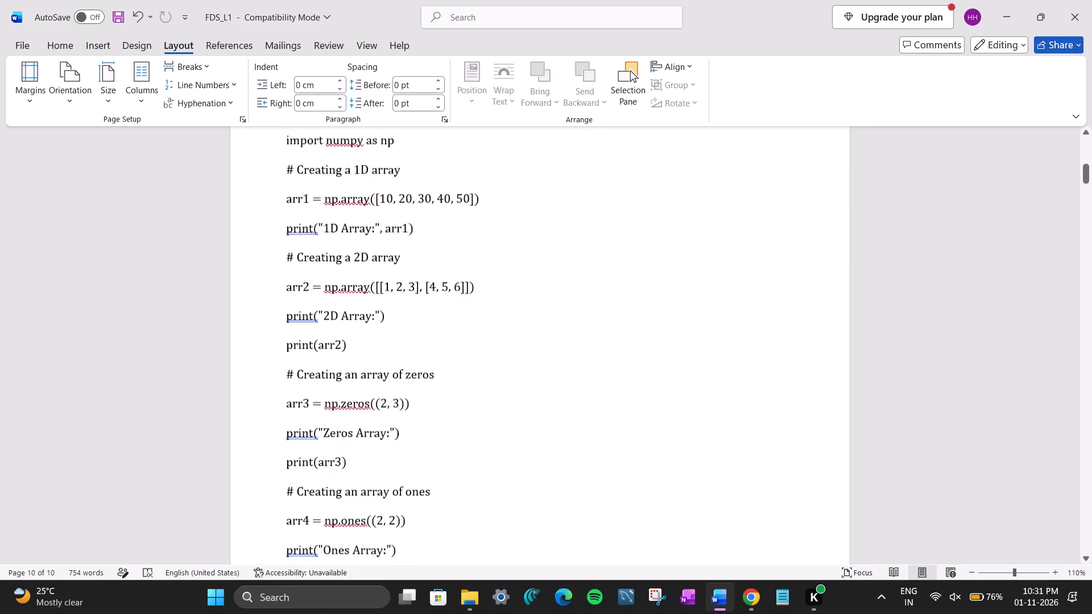
scroll(606, 313, down, 6)
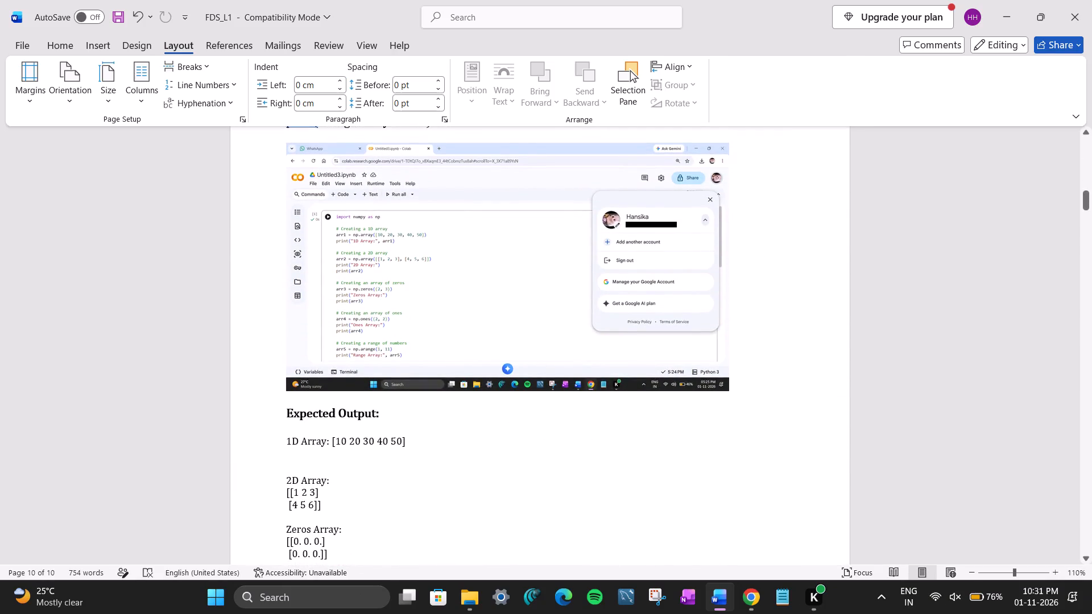
click(606, 313)
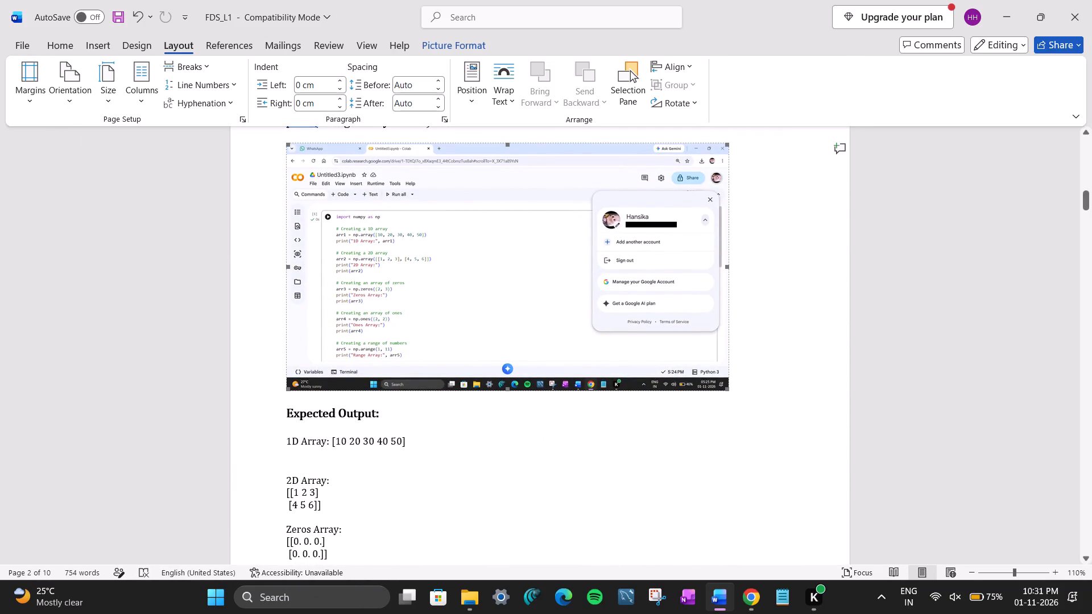
click(34, 105)
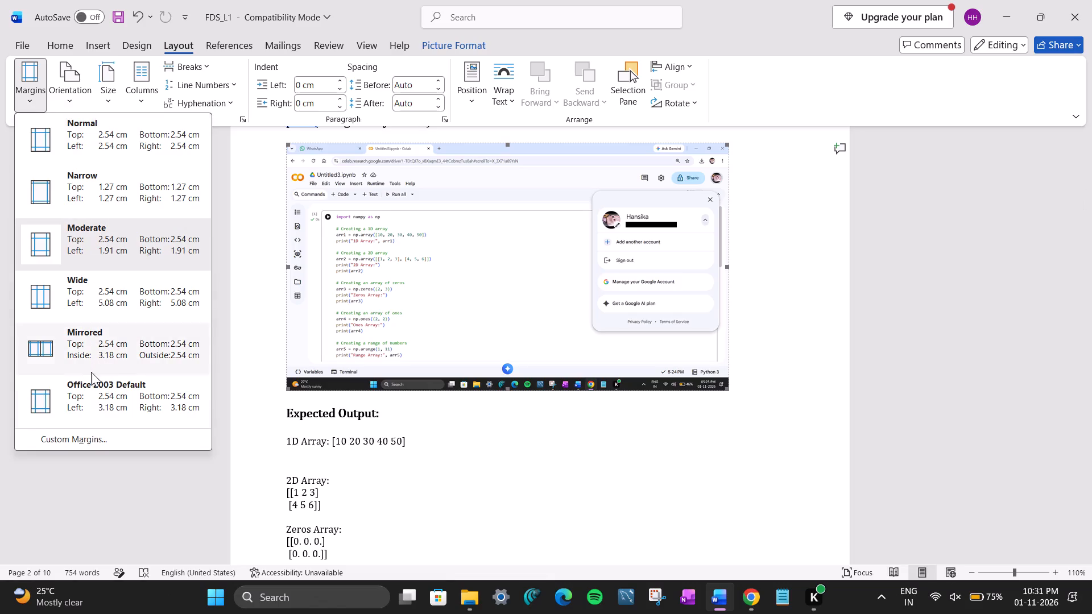
scroll(92, 381, down, 2)
click(98, 395)
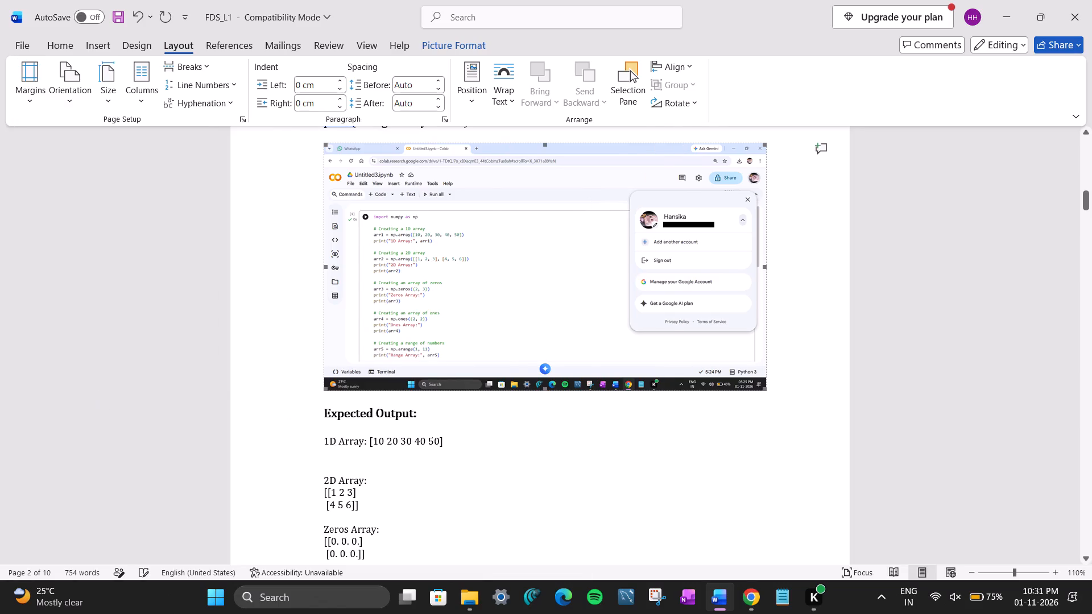
Insert a blank line above the last Explanation heading, below the slicing screenshot, to move the heading onto the final page.
scroll(398, 383, up, 14)
scroll(398, 383, down, 19)
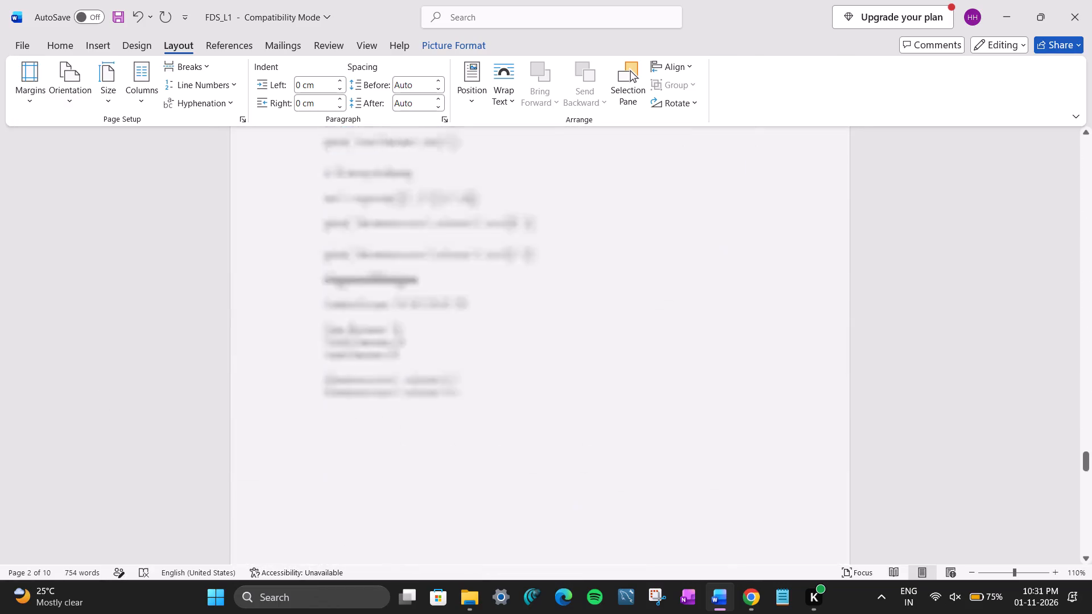
scroll(398, 383, down, 1)
scroll(398, 383, down, 20)
scroll(398, 383, down, 17)
scroll(398, 383, up, 2)
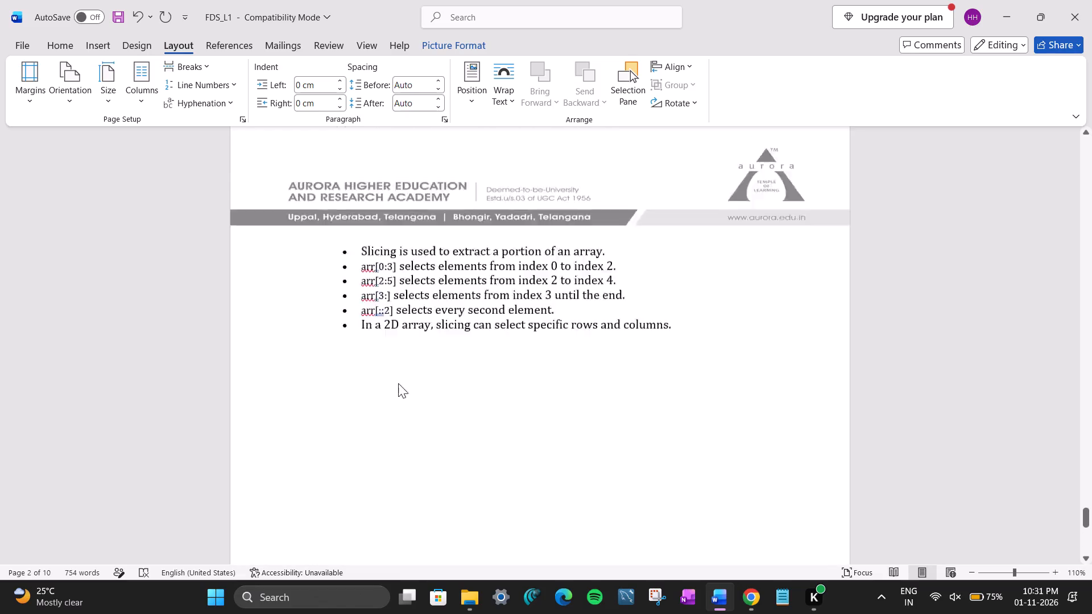
scroll(398, 383, up, 3)
click(335, 321)
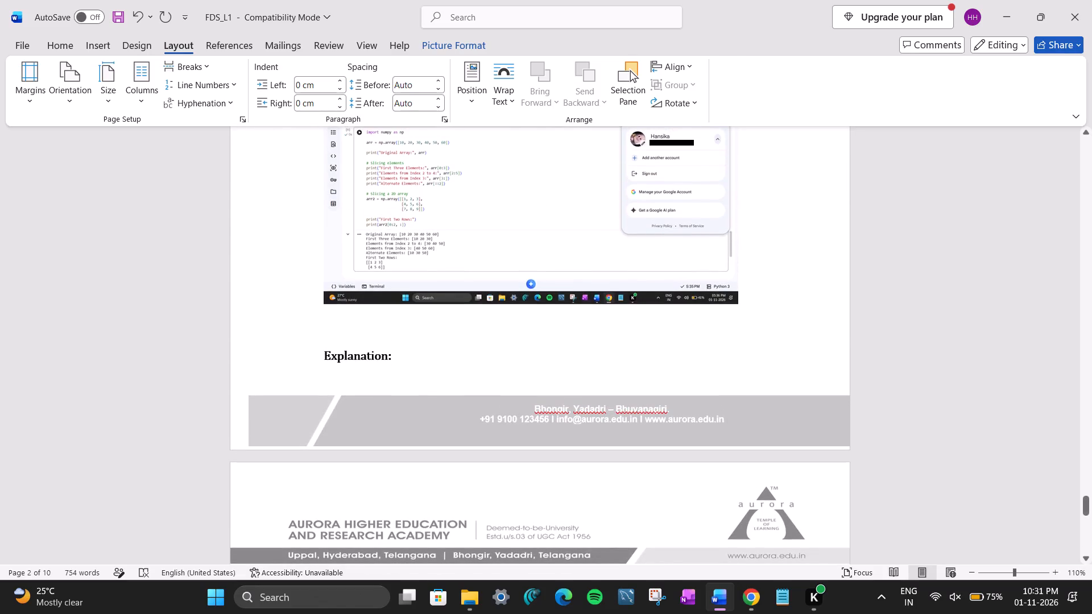
key(Return)
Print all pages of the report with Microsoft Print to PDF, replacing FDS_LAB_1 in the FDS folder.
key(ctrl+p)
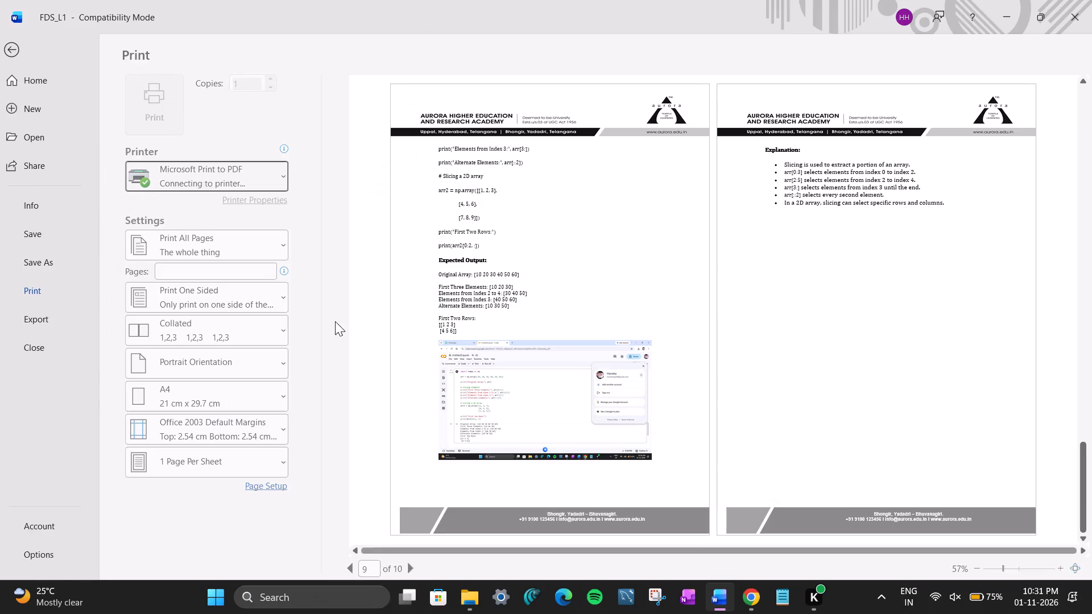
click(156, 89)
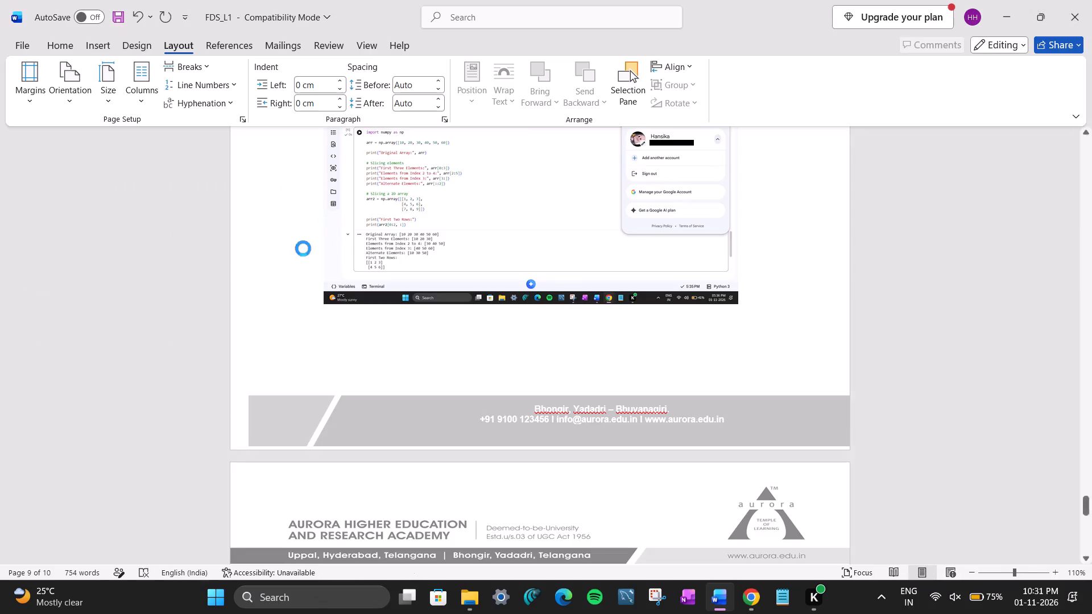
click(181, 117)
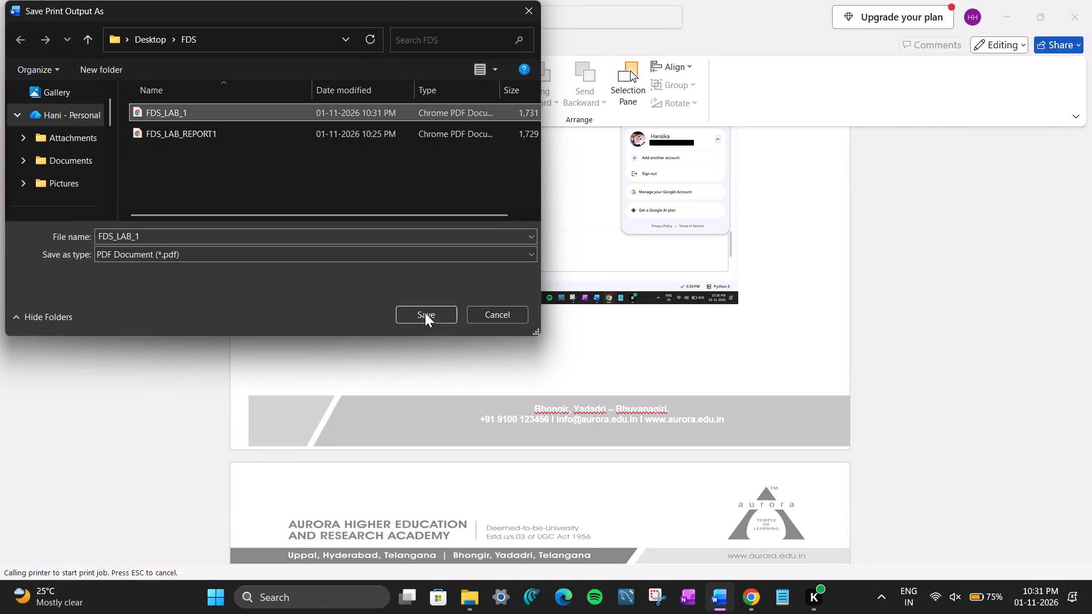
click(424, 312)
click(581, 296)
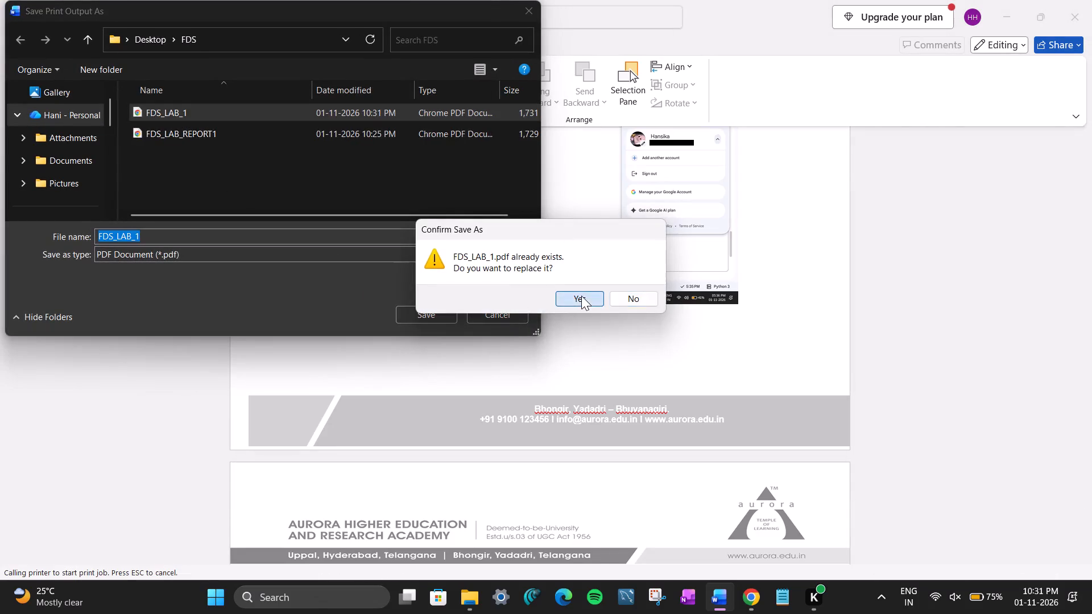
Open the new FDS_LAB_1 PDF from the FDS folder and check whether the page 2 screenshot is still cut off.
click(472, 596)
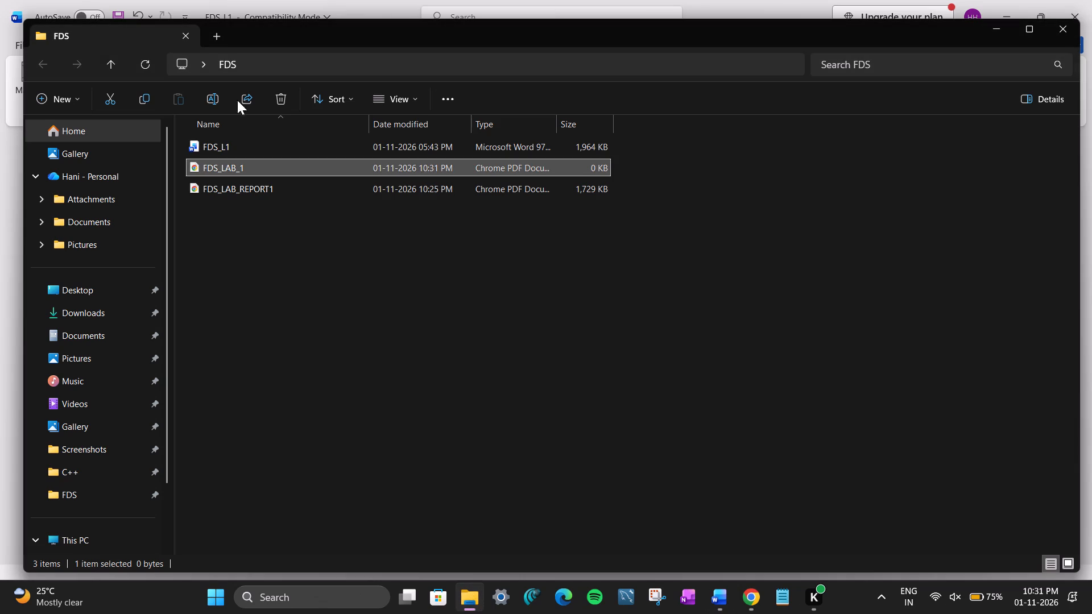
double_click(245, 163)
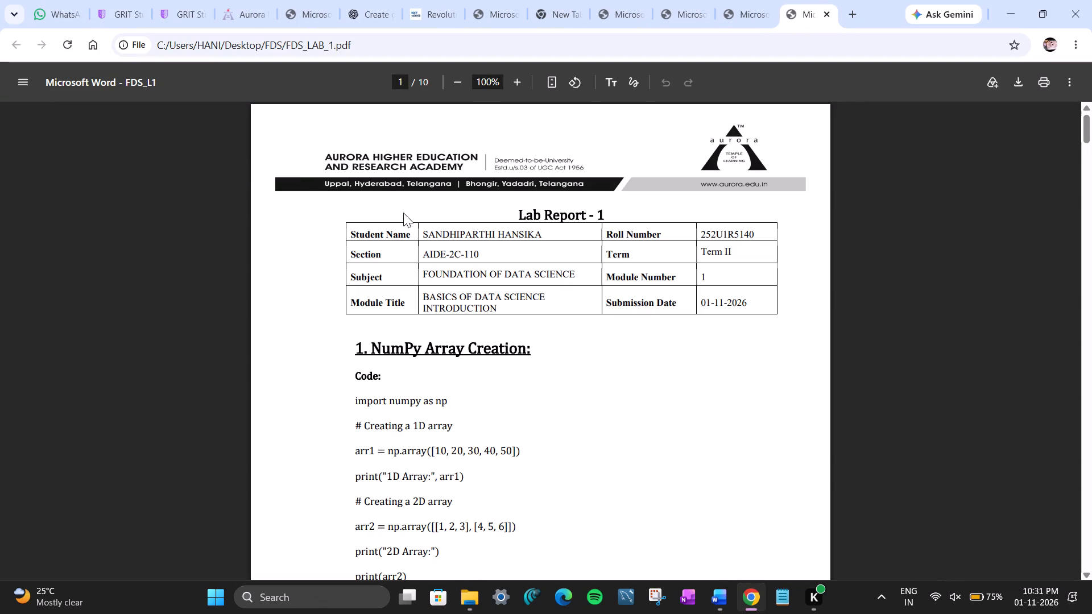
scroll(543, 309, down, 8)
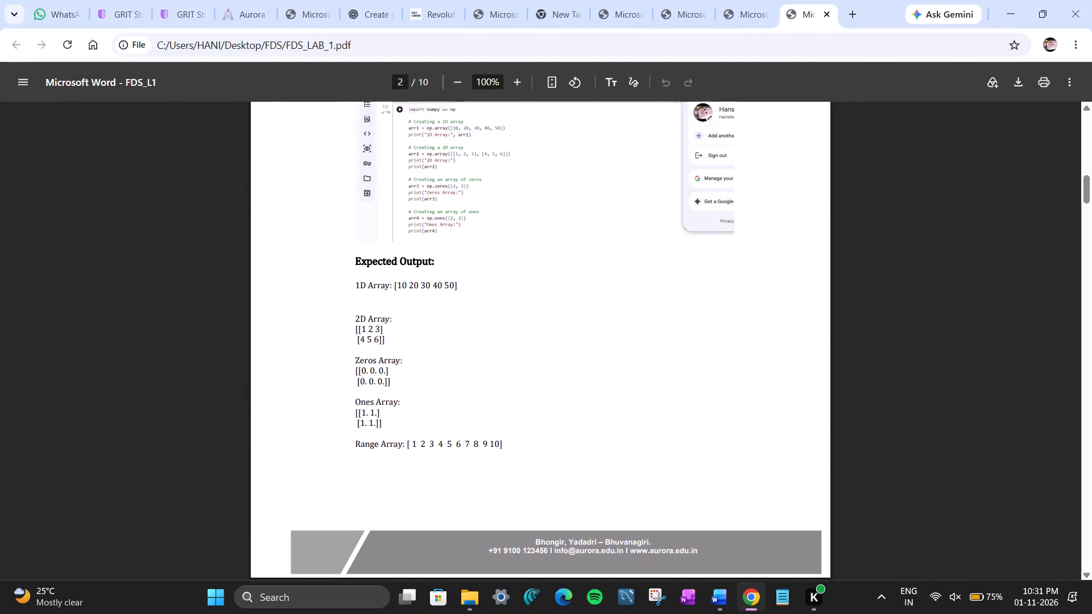
scroll(543, 309, down, 1)
scroll(543, 309, up, 16)
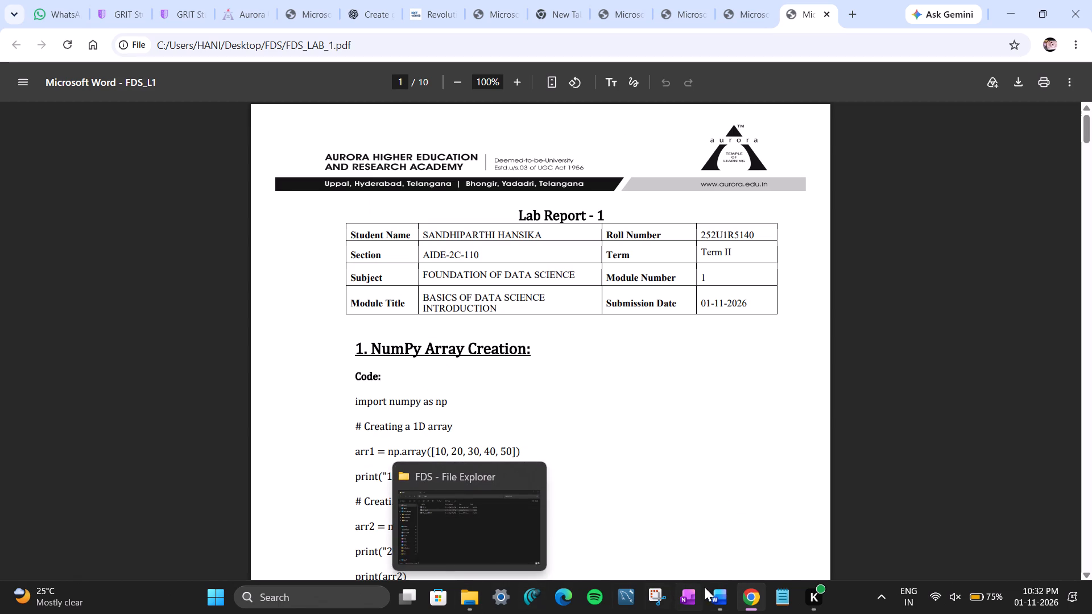
Back in the Word document, select the page 2 code screenshot and apply the Narrow margins of 1.27 cm.
click(719, 595)
scroll(520, 371, up, 11)
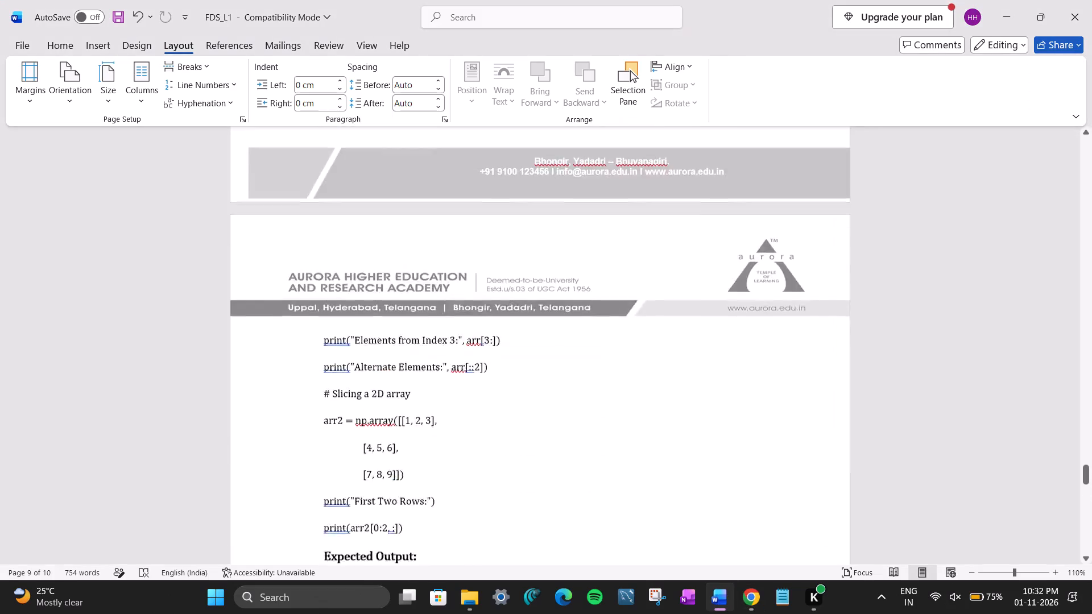
scroll(520, 371, up, 7)
scroll(520, 371, up, 19)
scroll(520, 371, down, 7)
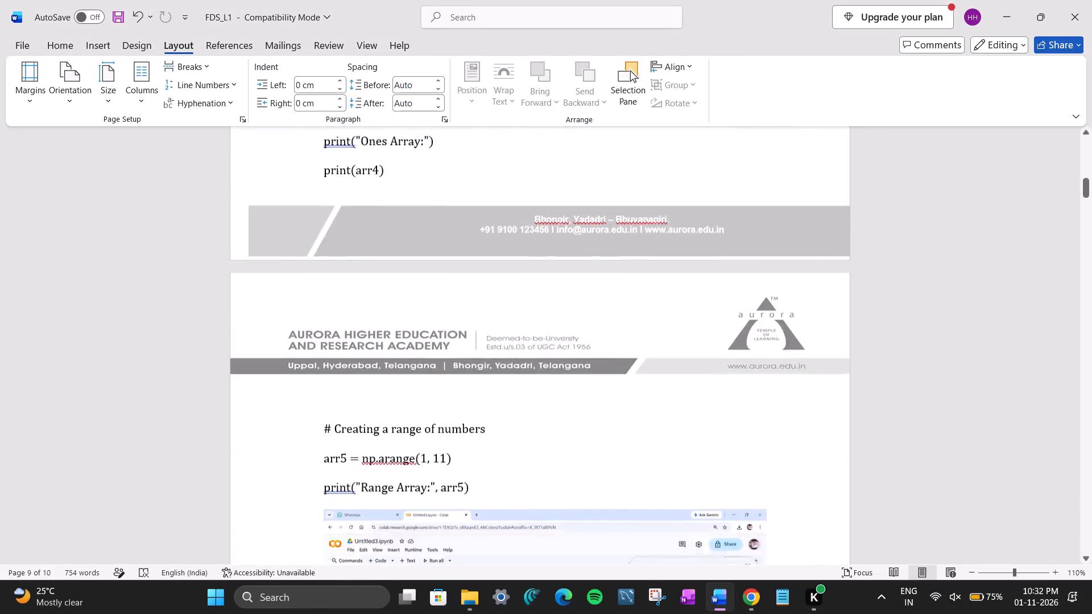
scroll(520, 371, down, 1)
click(465, 250)
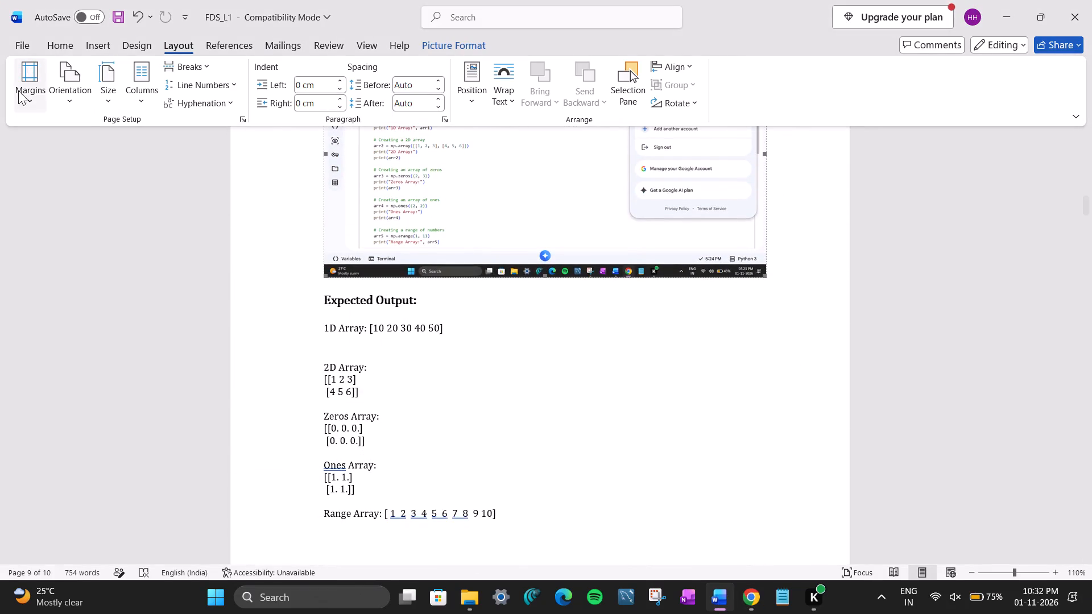
click(32, 104)
click(69, 186)
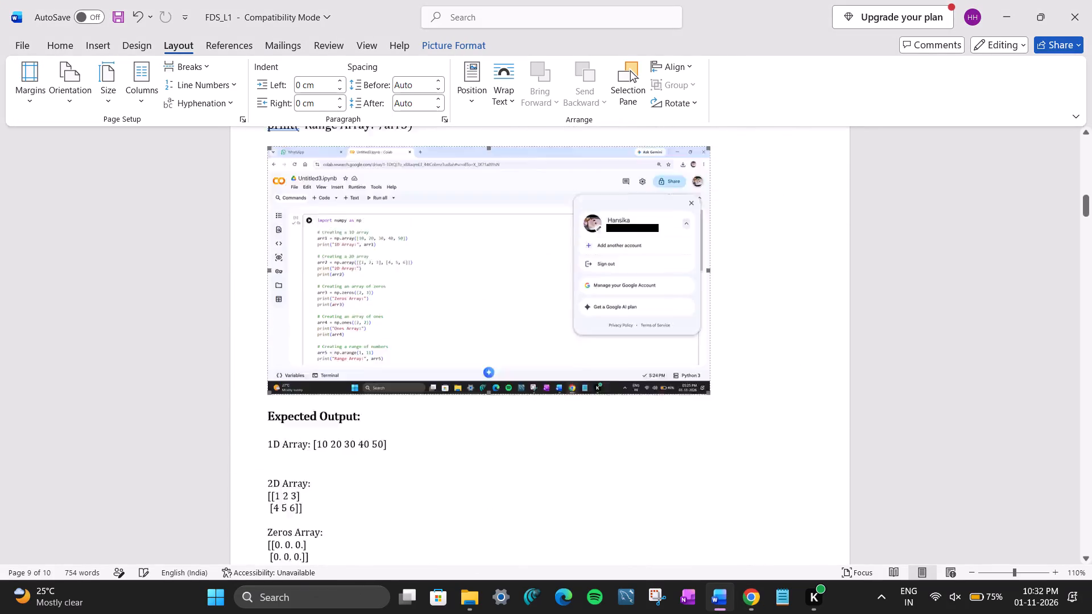
Review the layout of the first two pages of the report with the Narrow margins.
scroll(473, 363, up, 3)
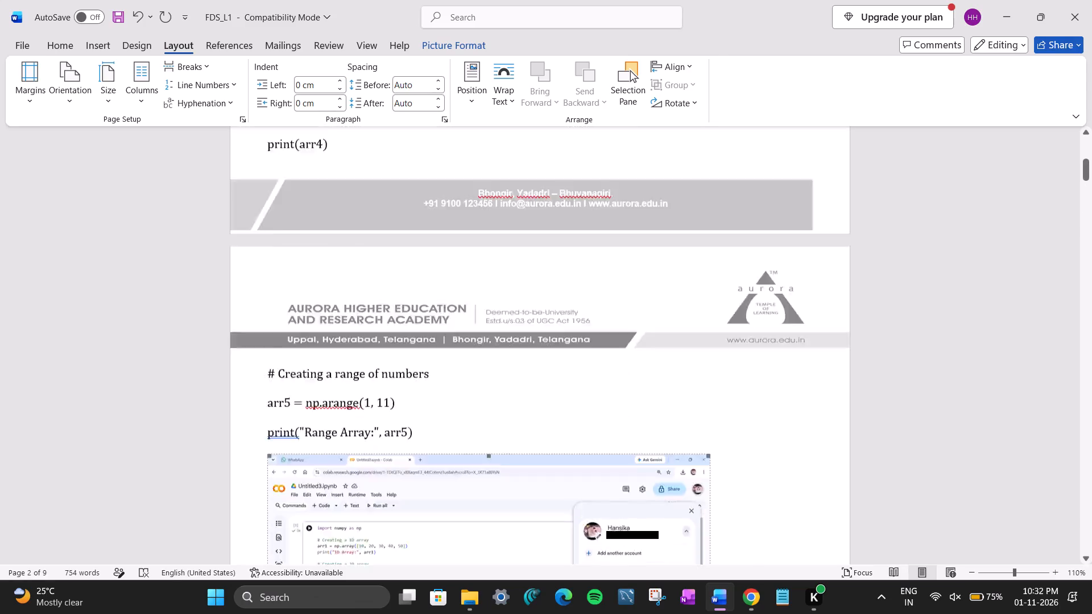
scroll(473, 363, up, 13)
scroll(473, 363, down, 1)
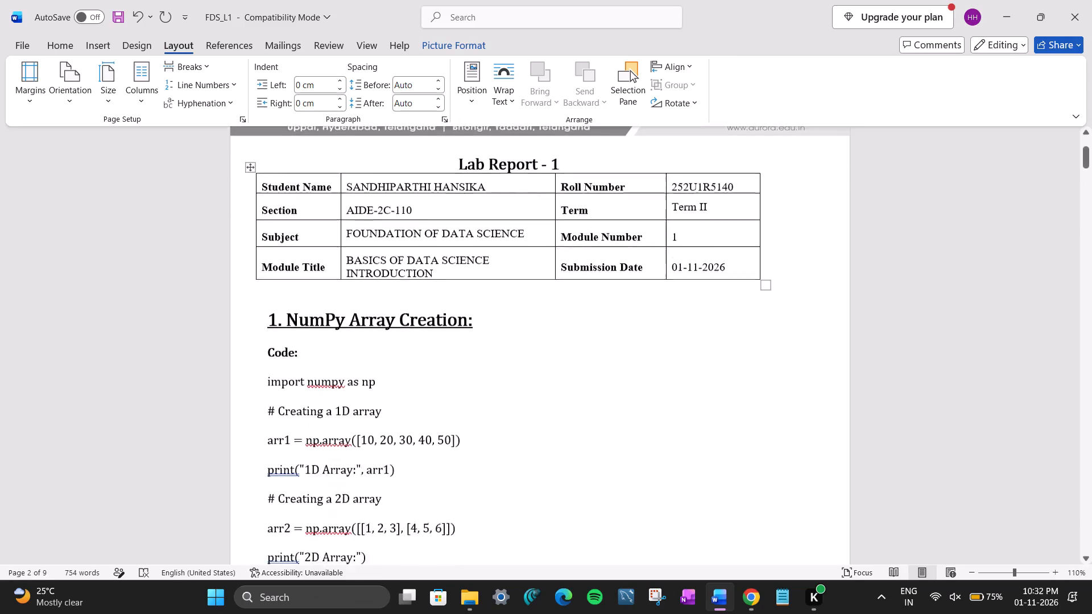
scroll(473, 363, down, 6)
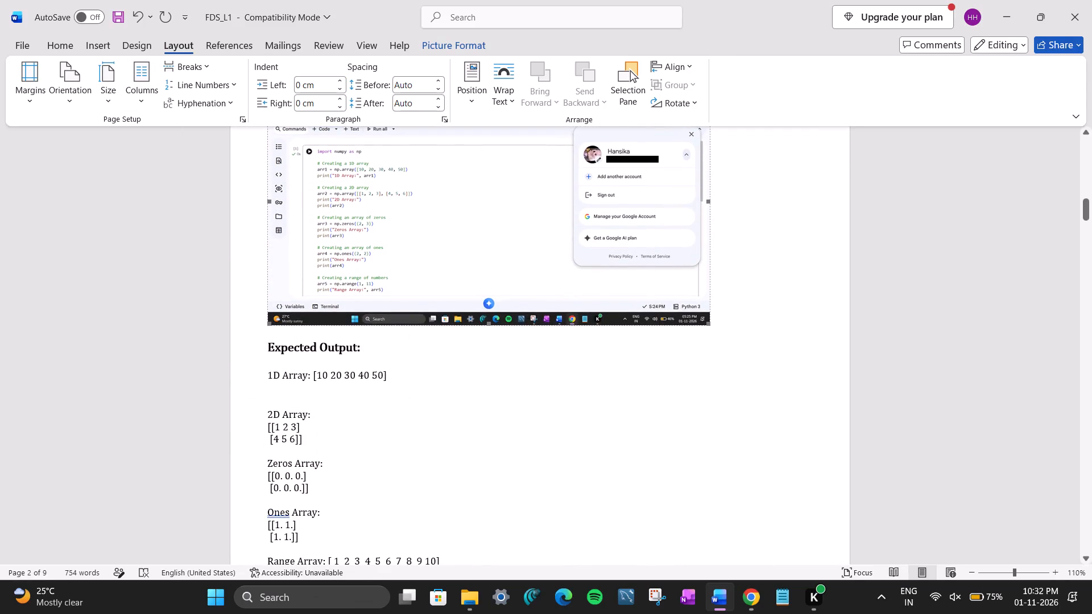
Print all pages with Microsoft Print to PDF, replacing FDS_LAB_1 in the FDS folder.
key(ctrl+p)
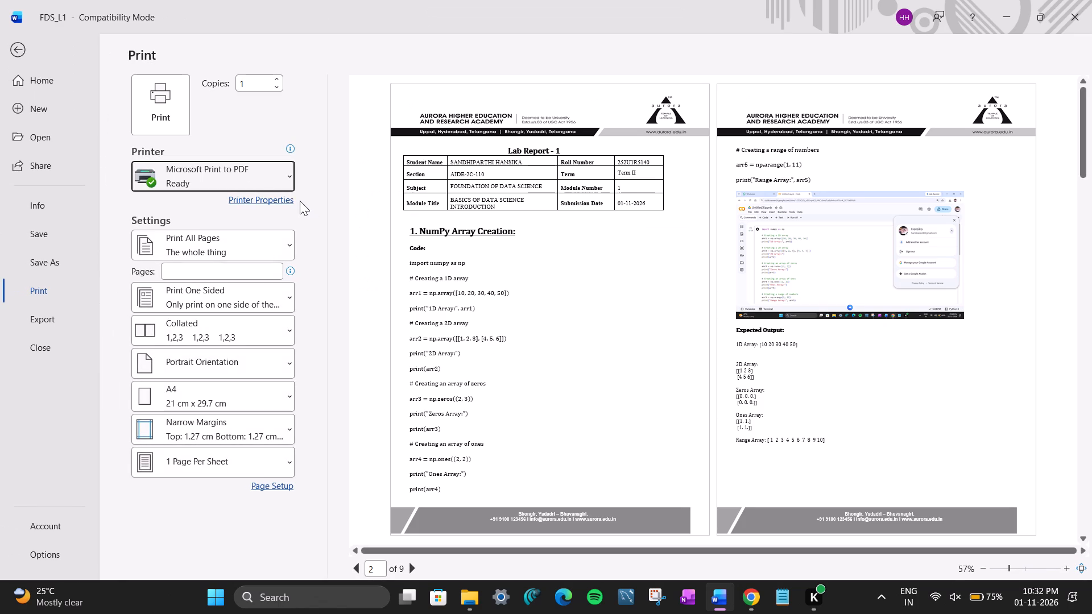
click(178, 125)
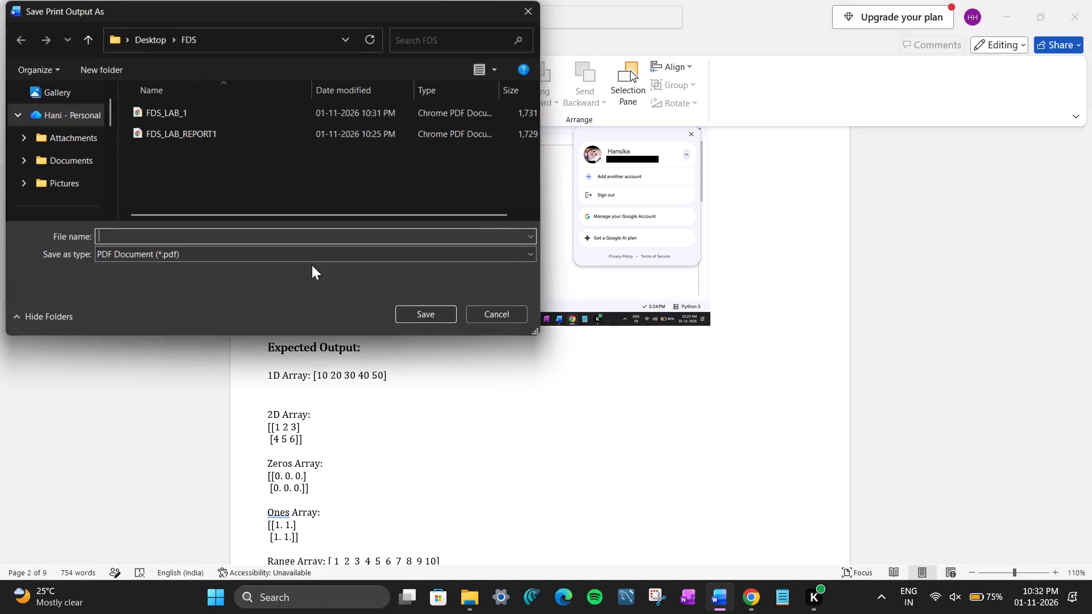
click(176, 121)
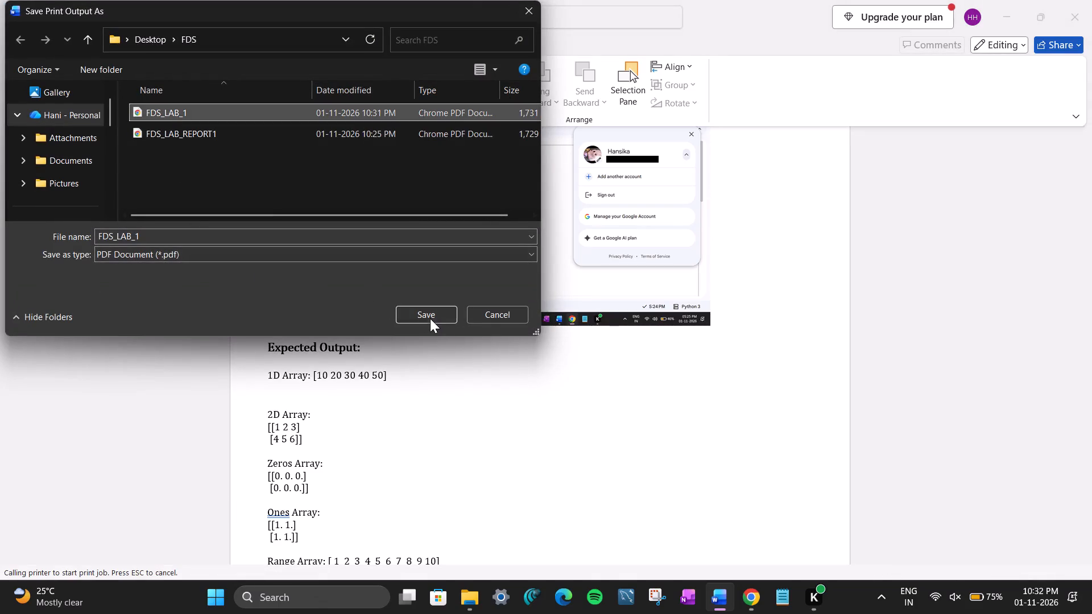
click(424, 318)
click(574, 297)
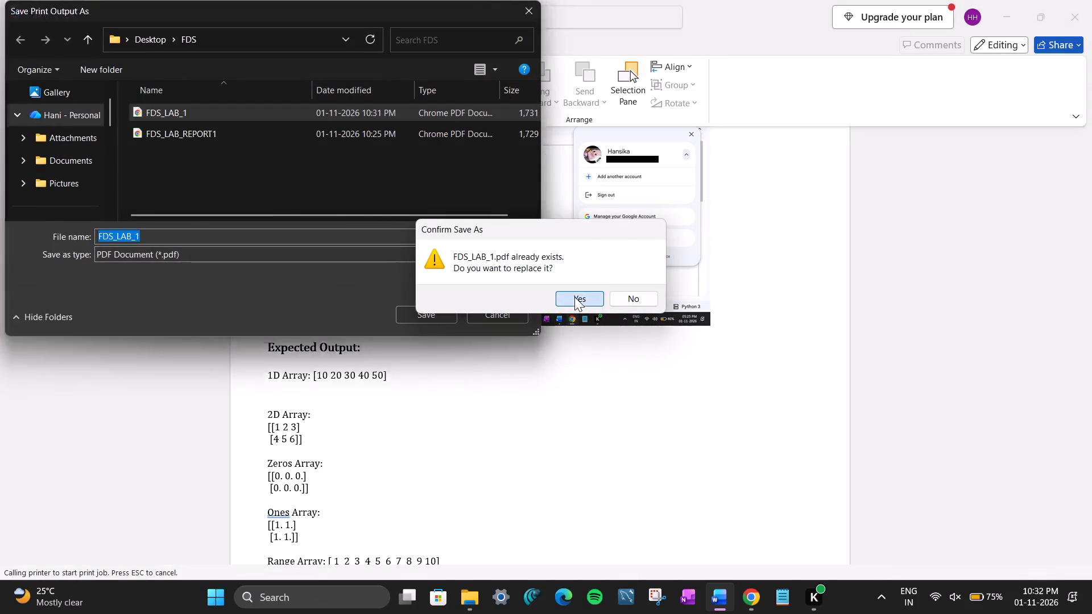
Open the reprinted FDS_LAB_1 PDF from the FDS folder, reload it and check its page 2 screenshot for cut-off edges.
click(471, 602)
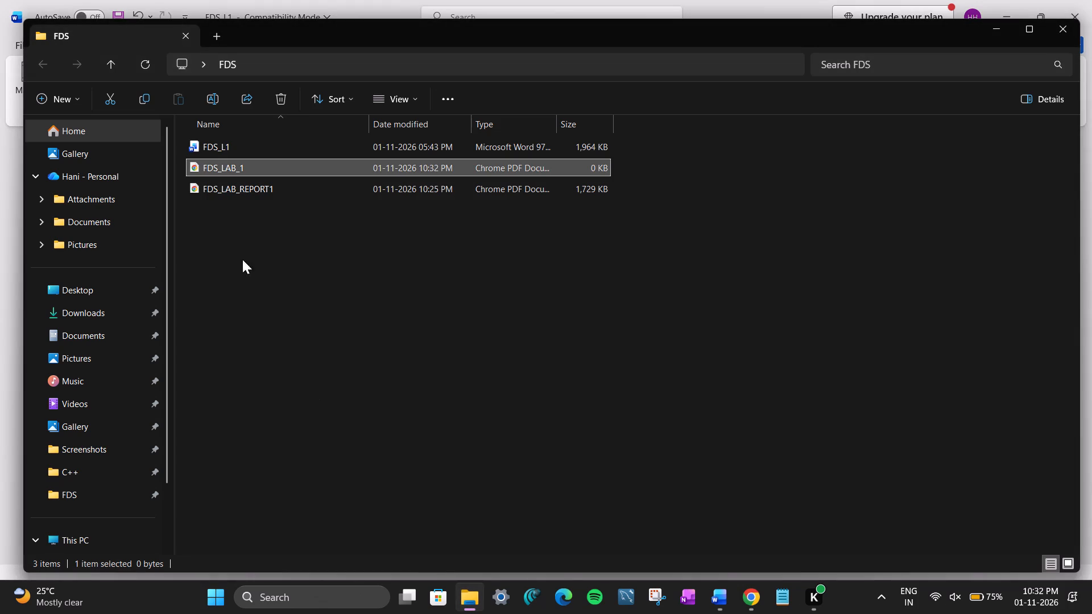
double_click(286, 168)
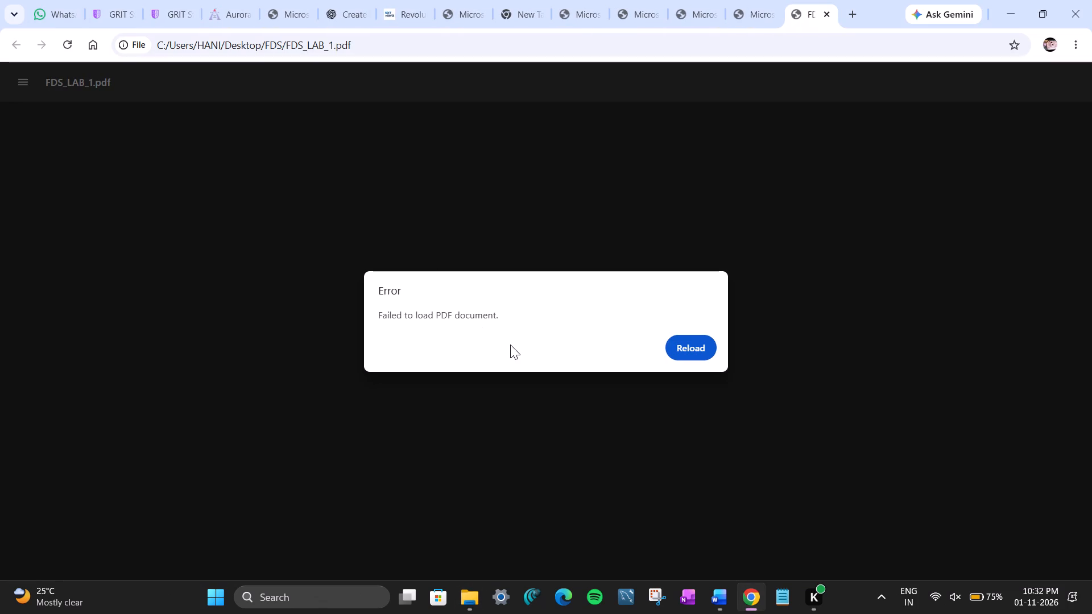
click(694, 349)
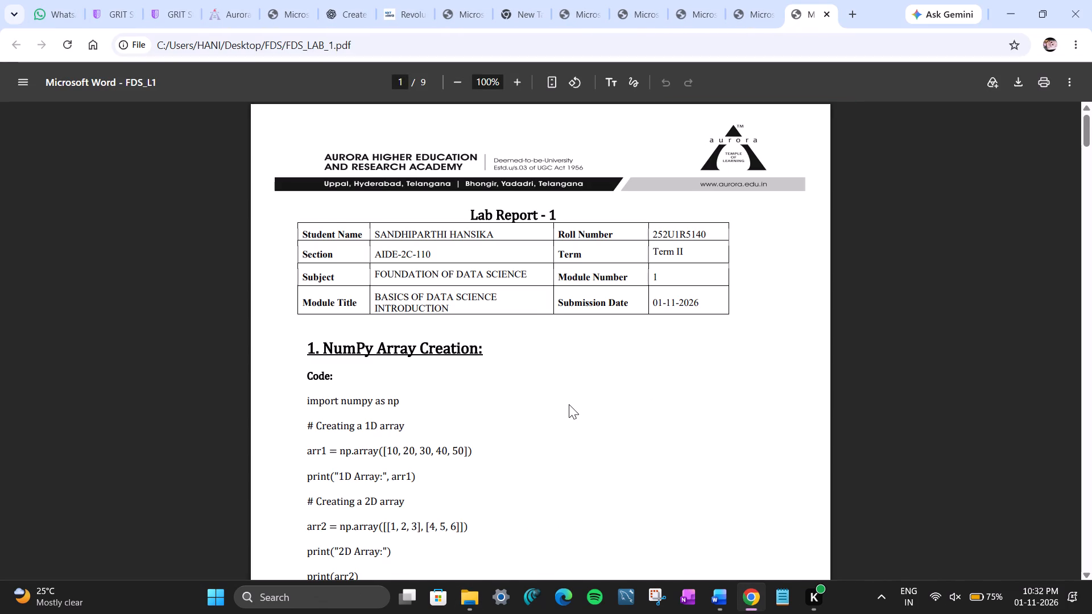
scroll(569, 404, down, 7)
scroll(569, 404, right, 1)
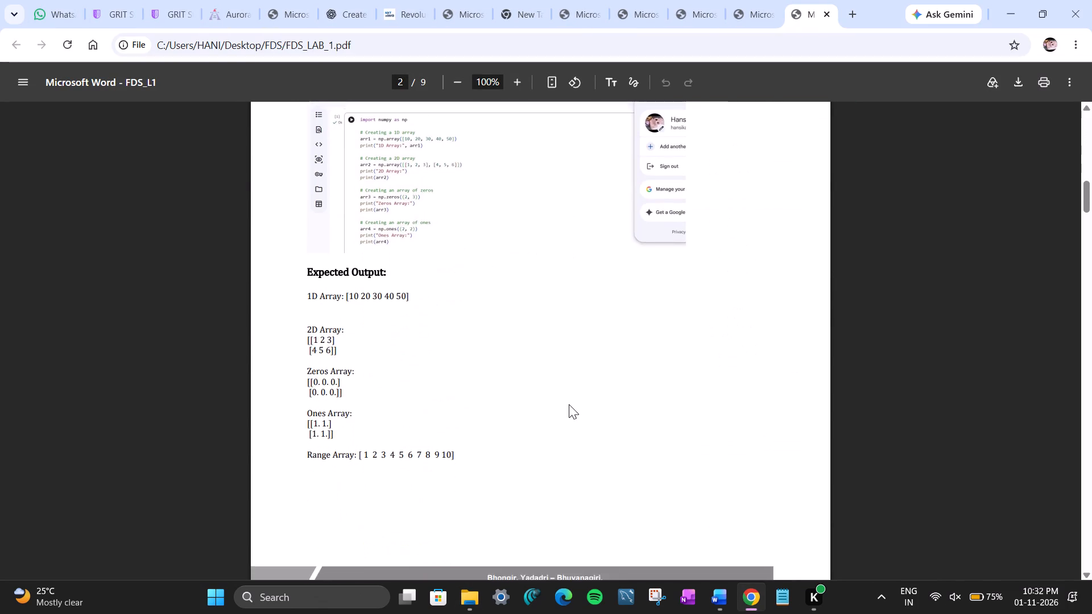
scroll(569, 404, right, 1)
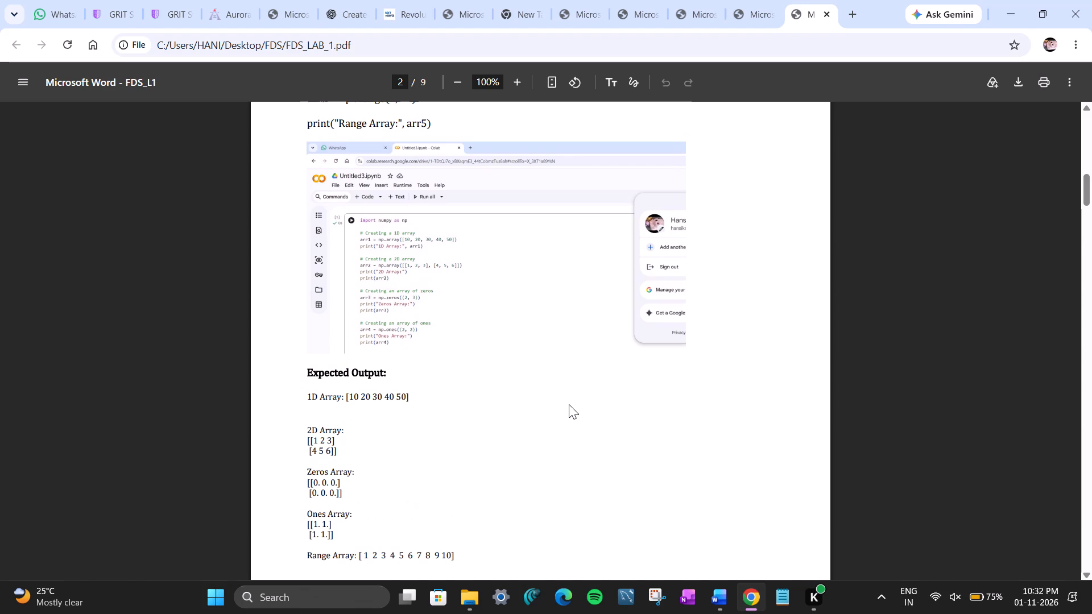
scroll(569, 404, up, 15)
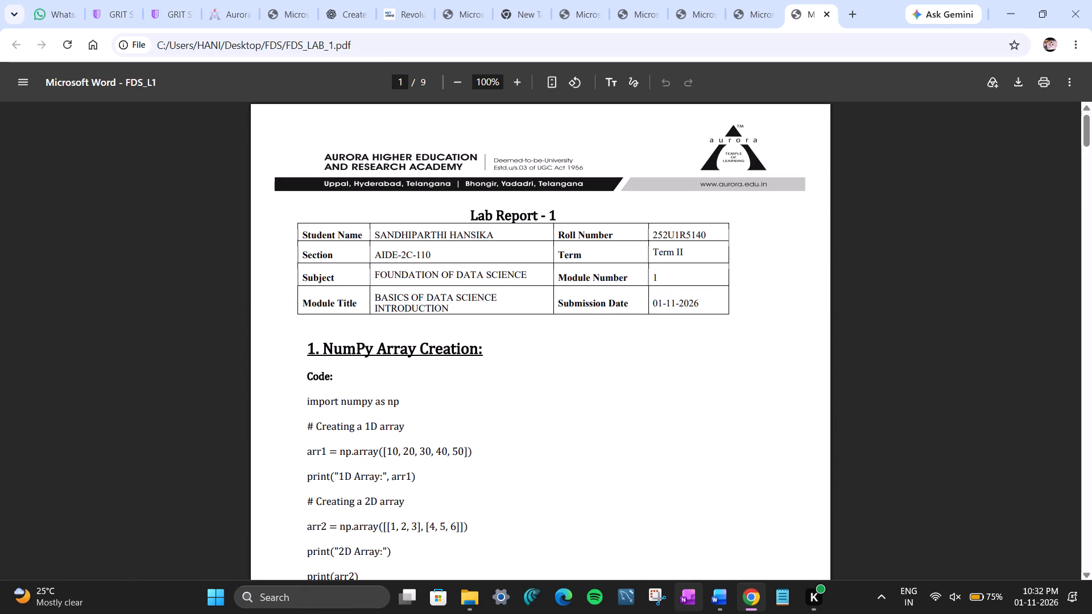
Back in the Word document, apply the Mirrored margins with 3.18 cm inside and 2.54 cm outside.
click(719, 609)
scroll(632, 392, up, 5)
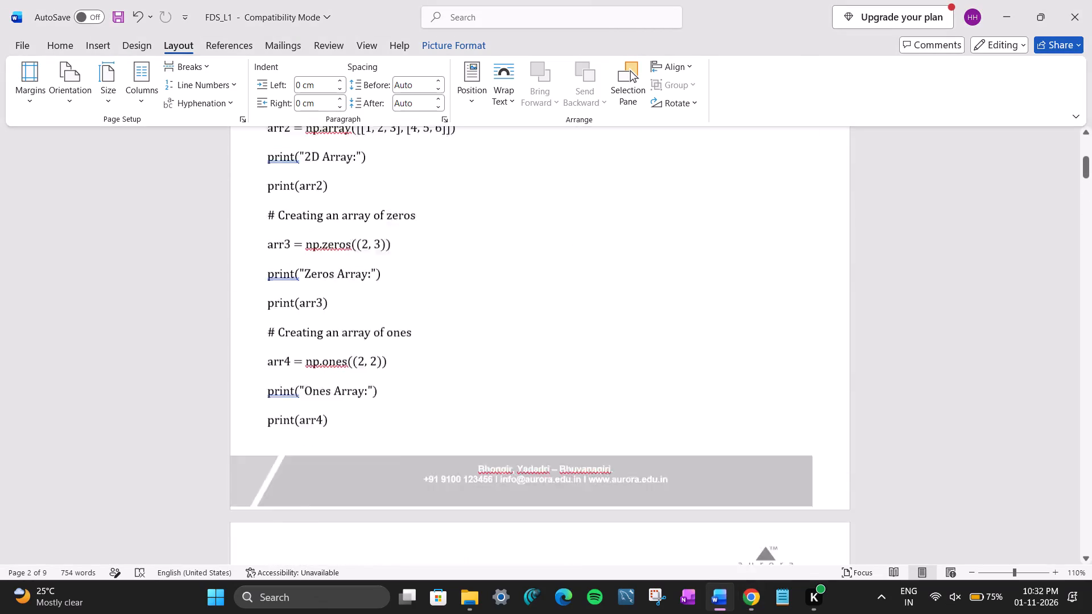
scroll(632, 392, up, 12)
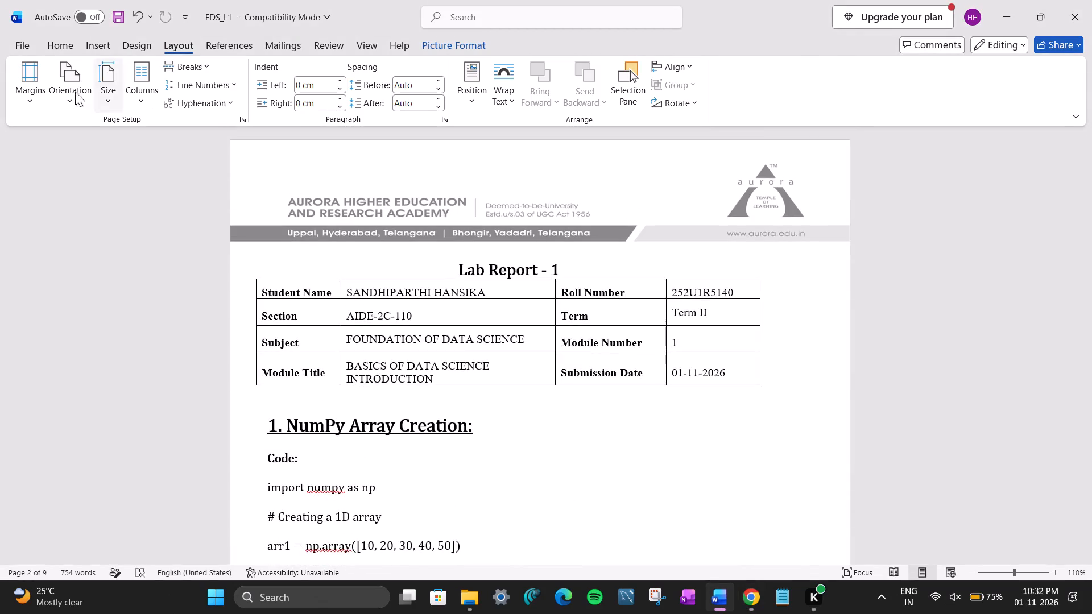
click(31, 101)
scroll(91, 326, down, 1)
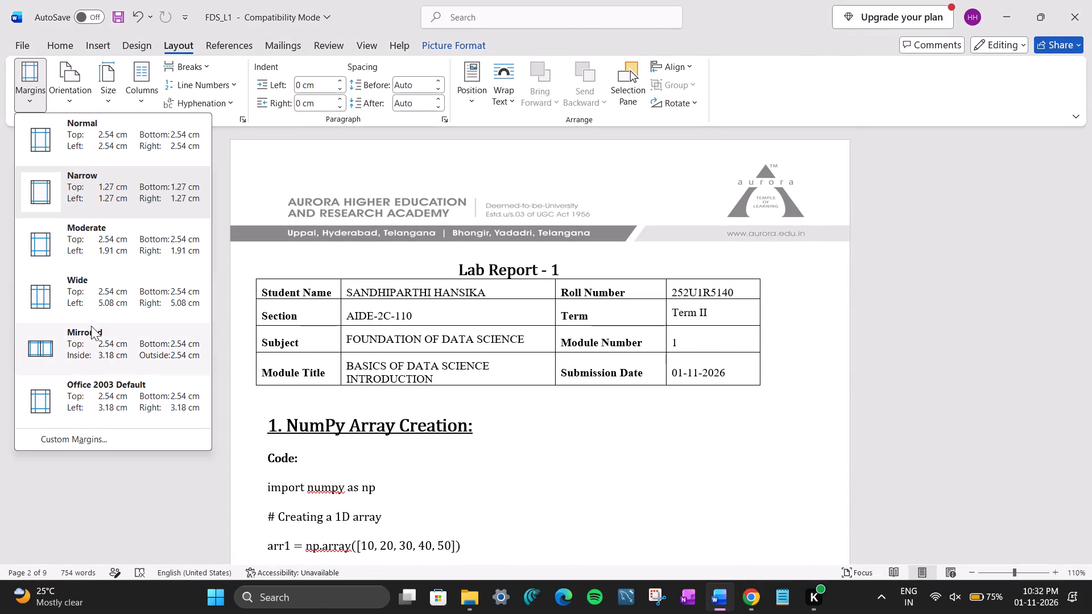
scroll(91, 326, down, 1)
click(91, 326)
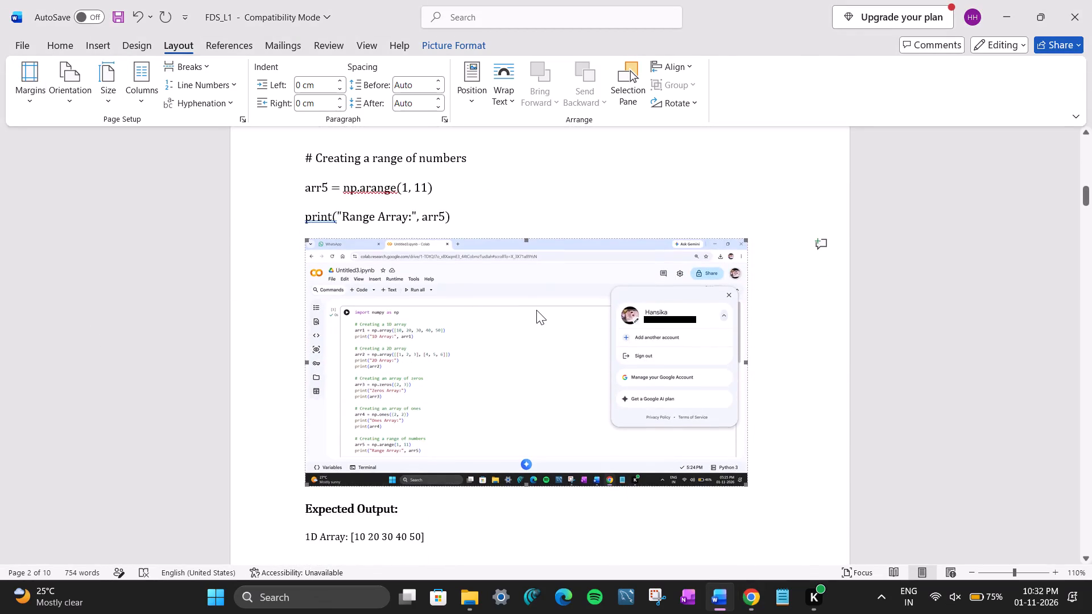
scroll(536, 310, down, 13)
scroll(536, 310, down, 8)
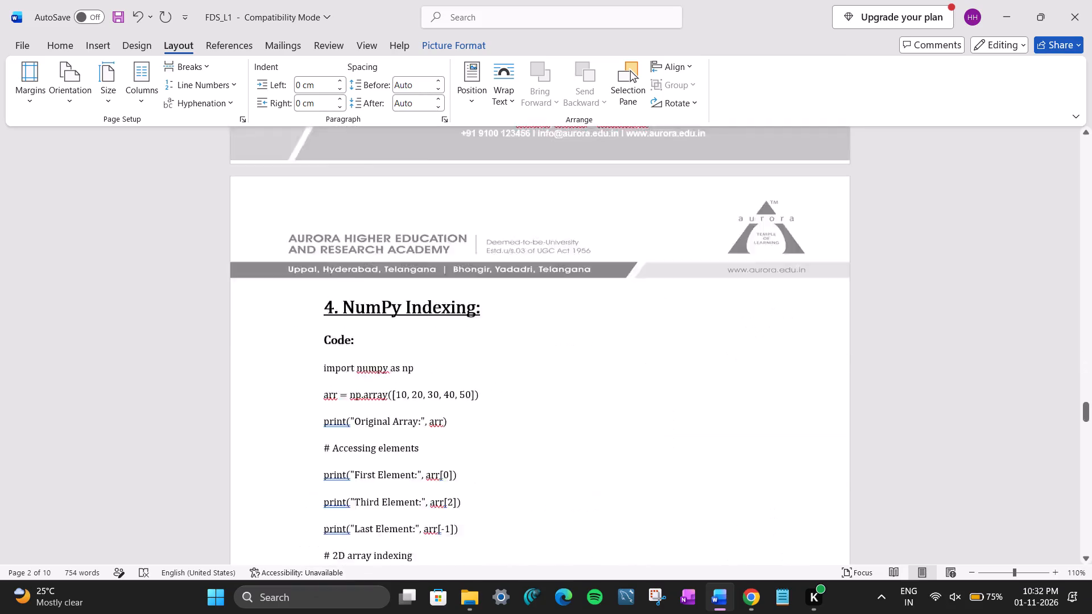
scroll(536, 310, down, 13)
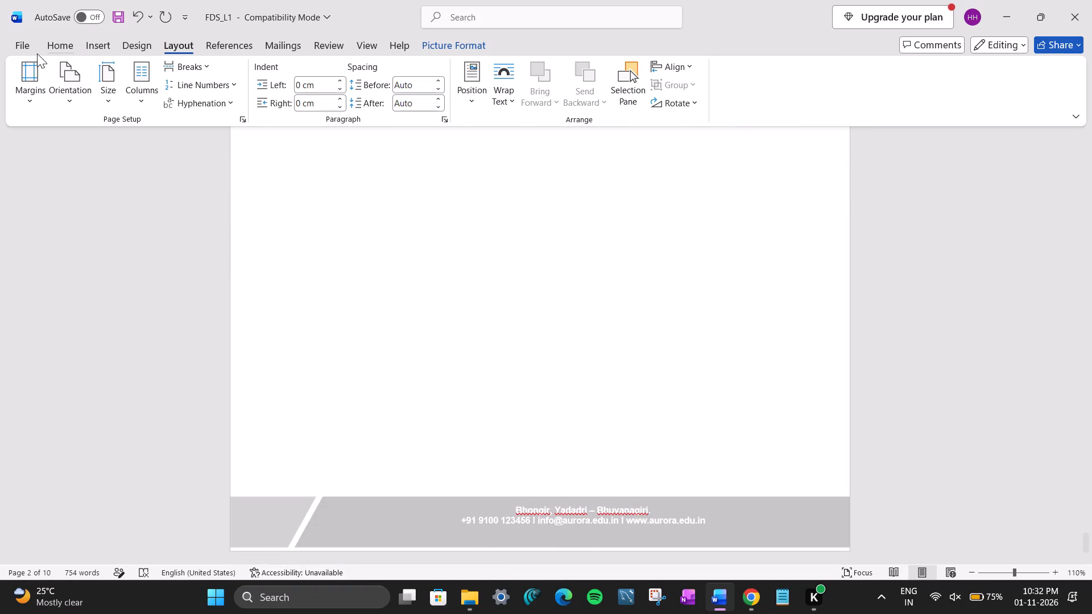